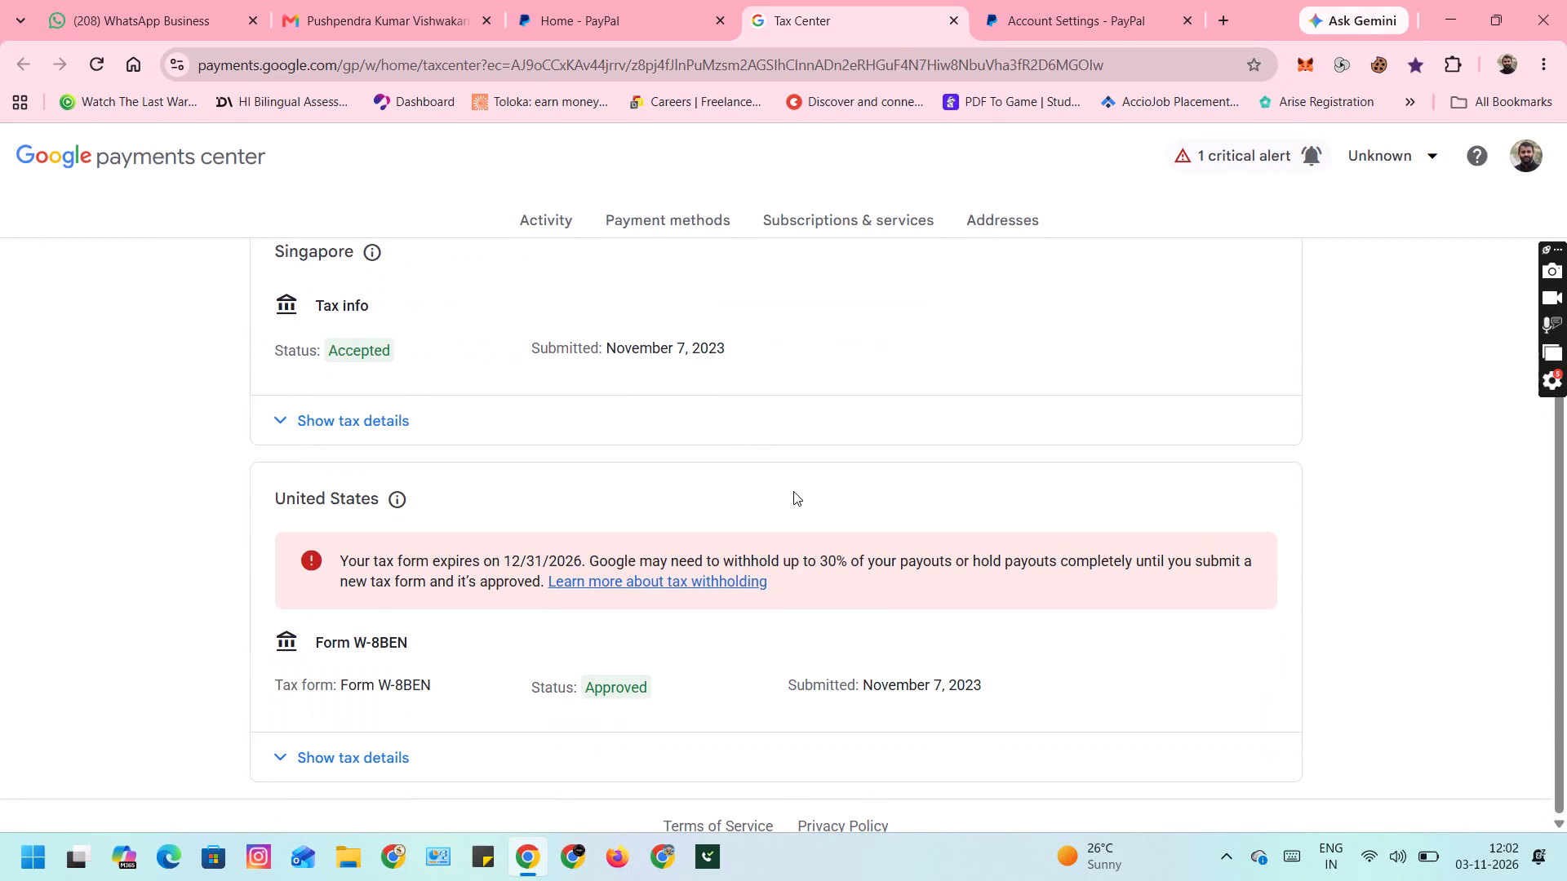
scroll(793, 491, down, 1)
Expand the tax details for the Form W-8BEN in the United States section of the tax information page.
scroll(793, 491, down, 3)
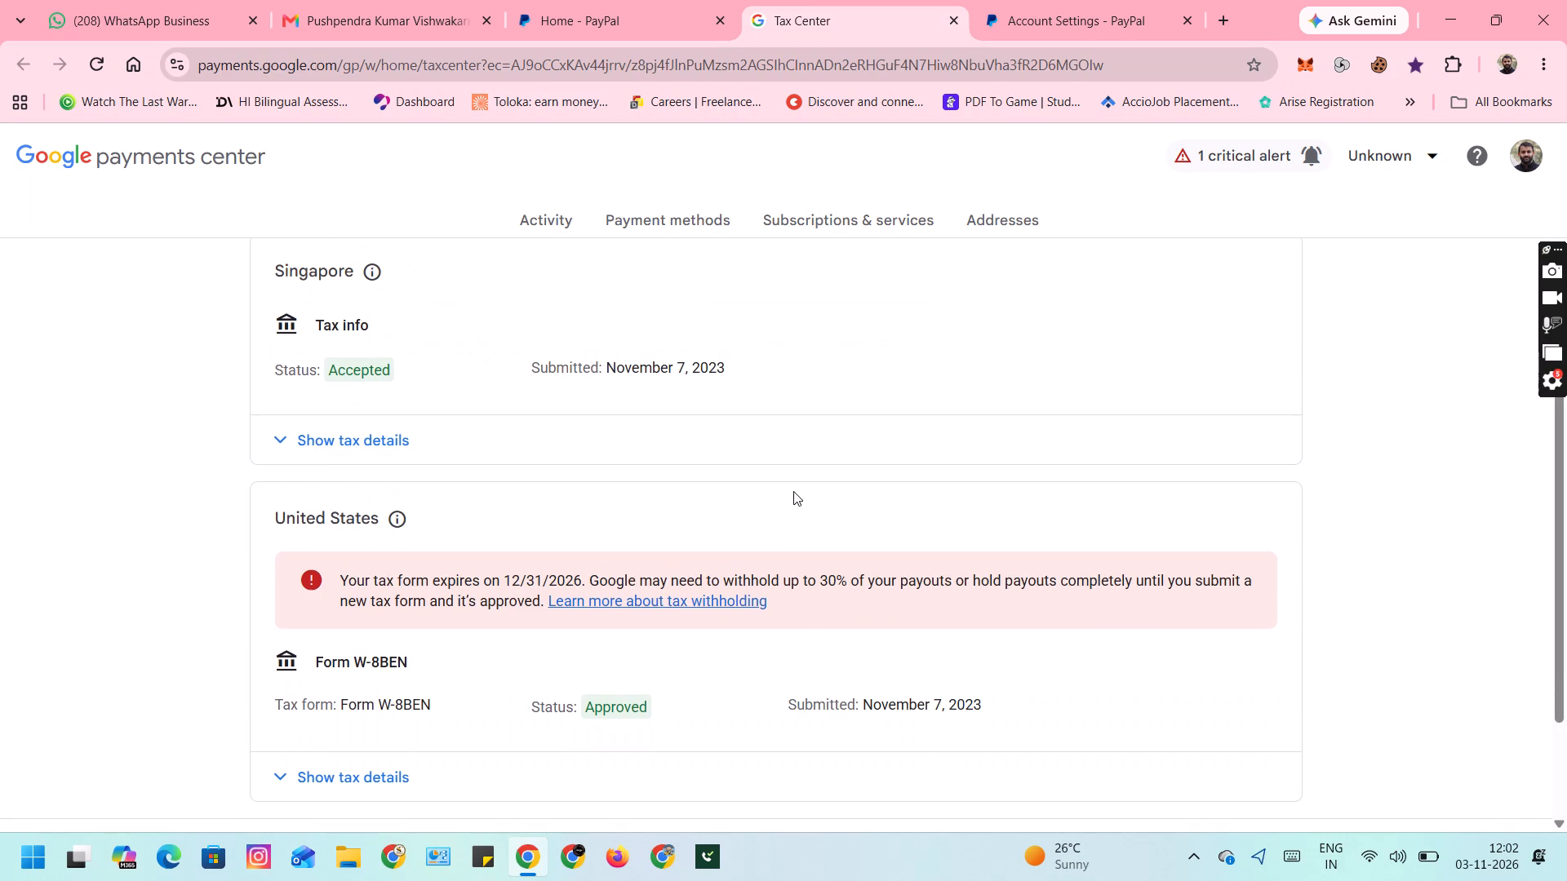
scroll(793, 491, down, 3)
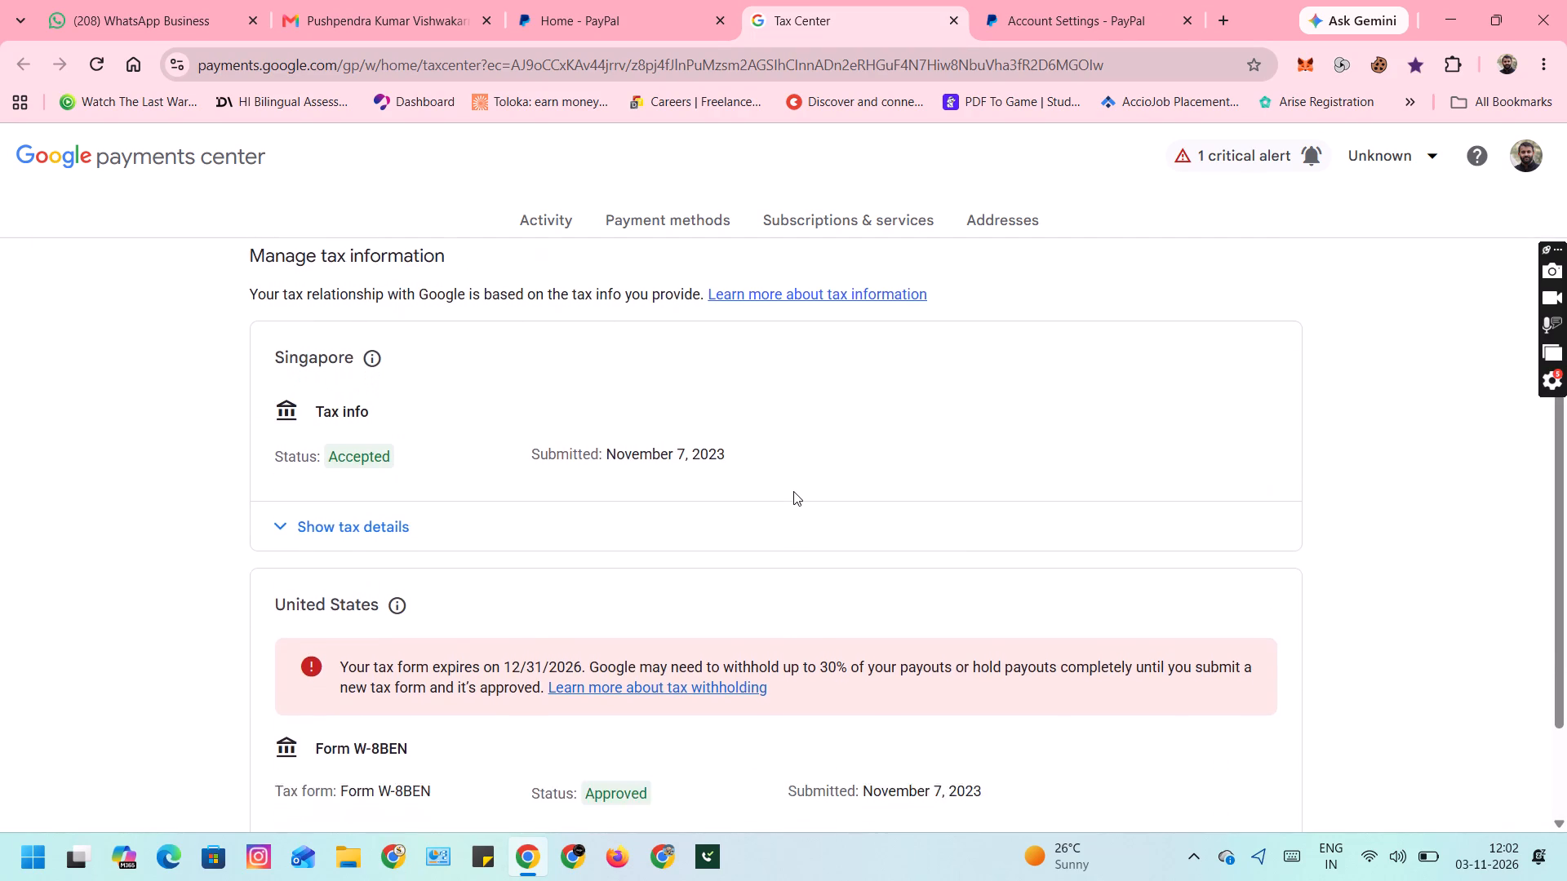
scroll(793, 491, down, 1)
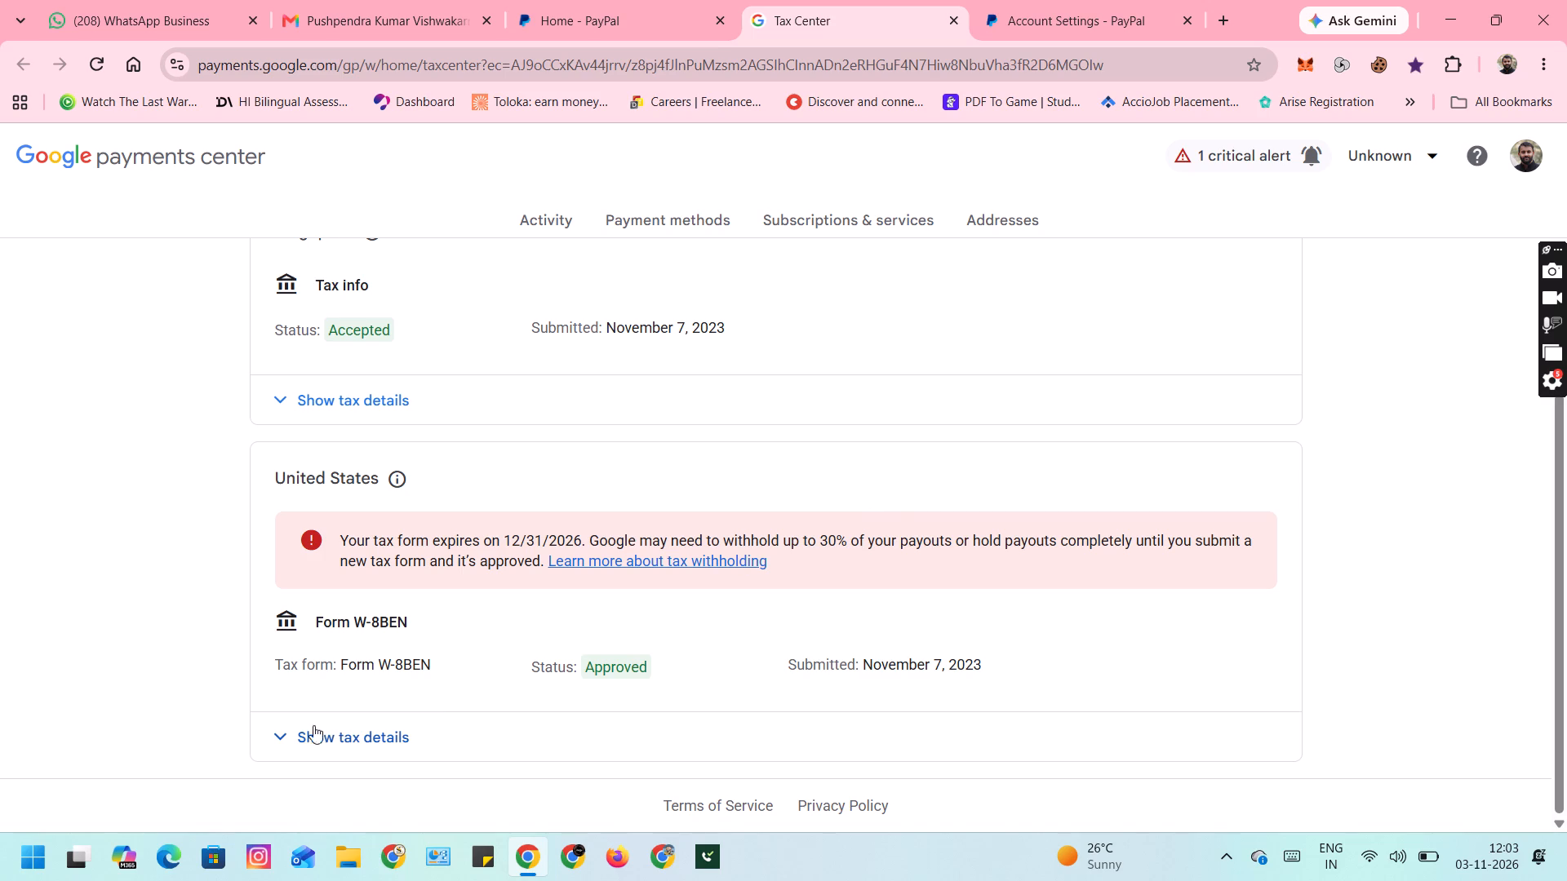
click(291, 737)
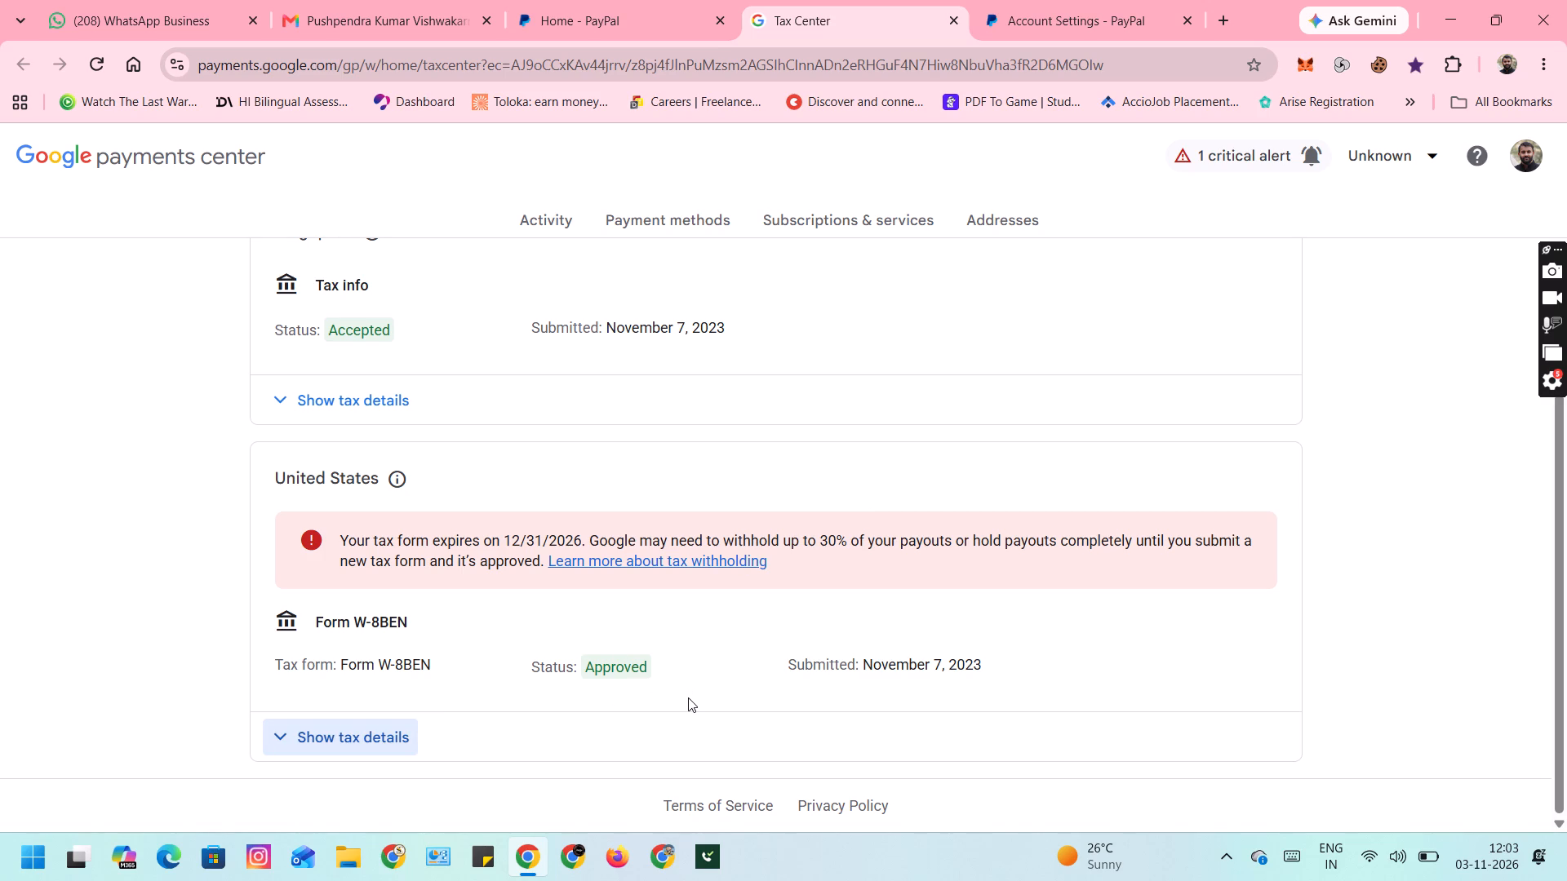
Examine the United States Form W-8BEN details, including its expiry, withholding rates, additional documents and tax reporting section.
scroll(688, 697, down, 2)
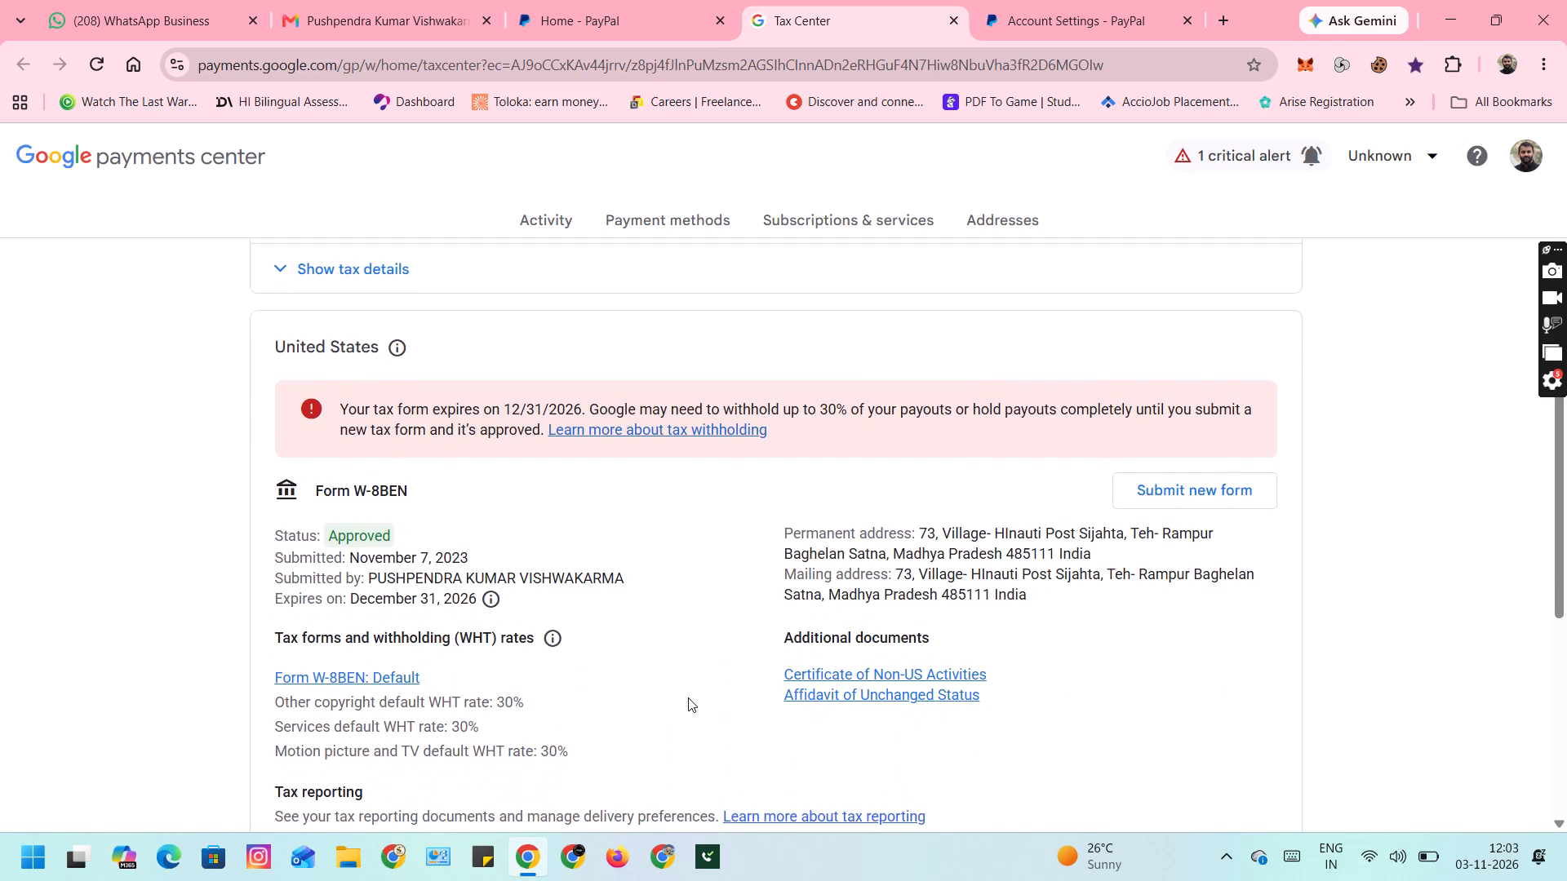
scroll(688, 697, down, 2)
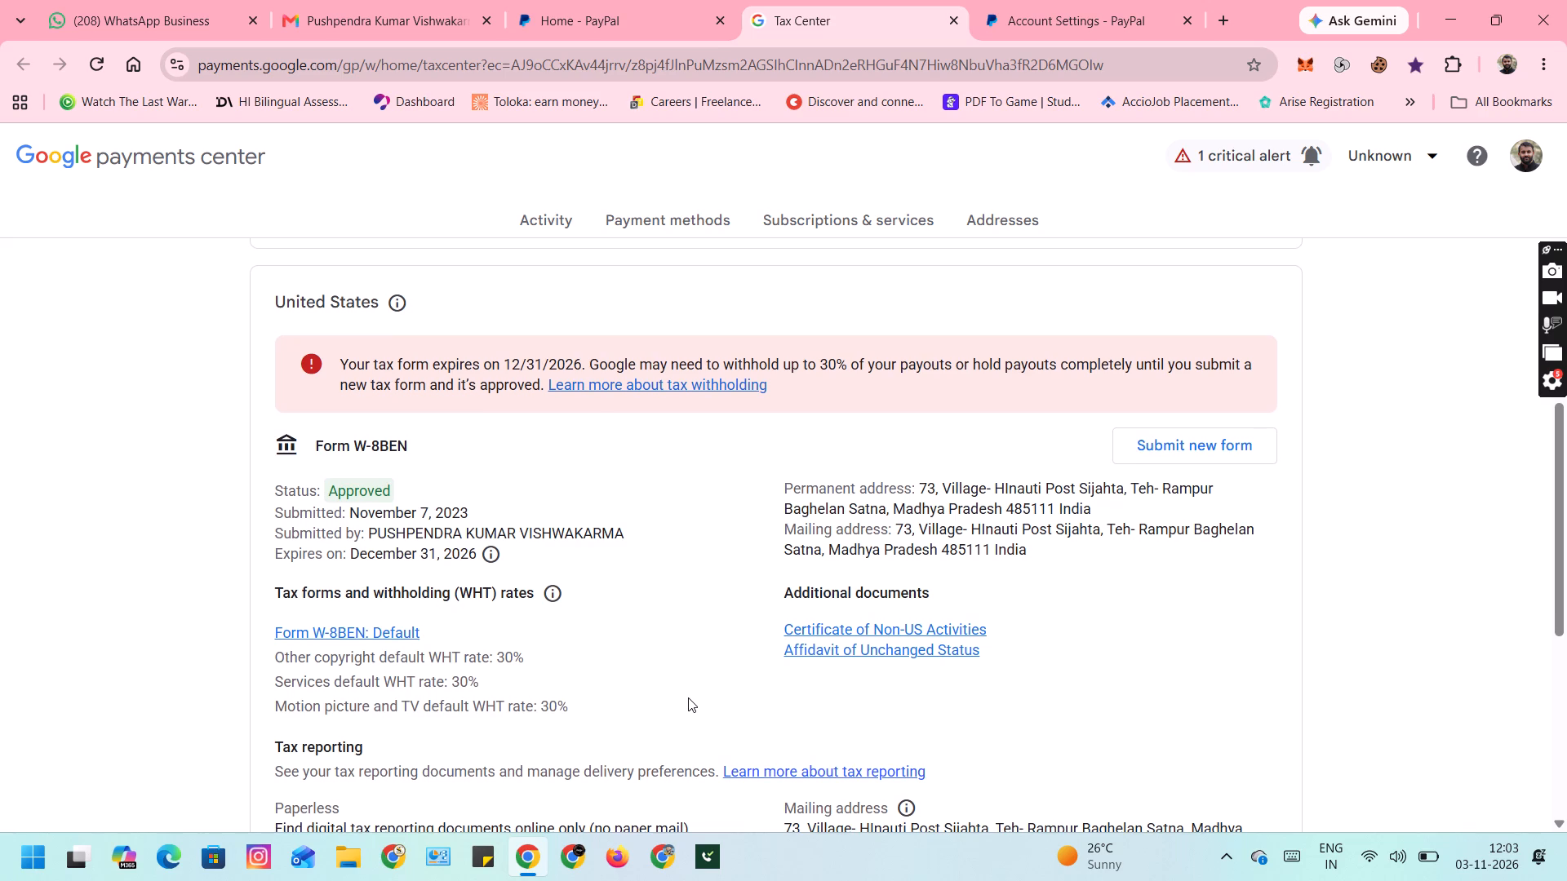
scroll(688, 697, down, 2)
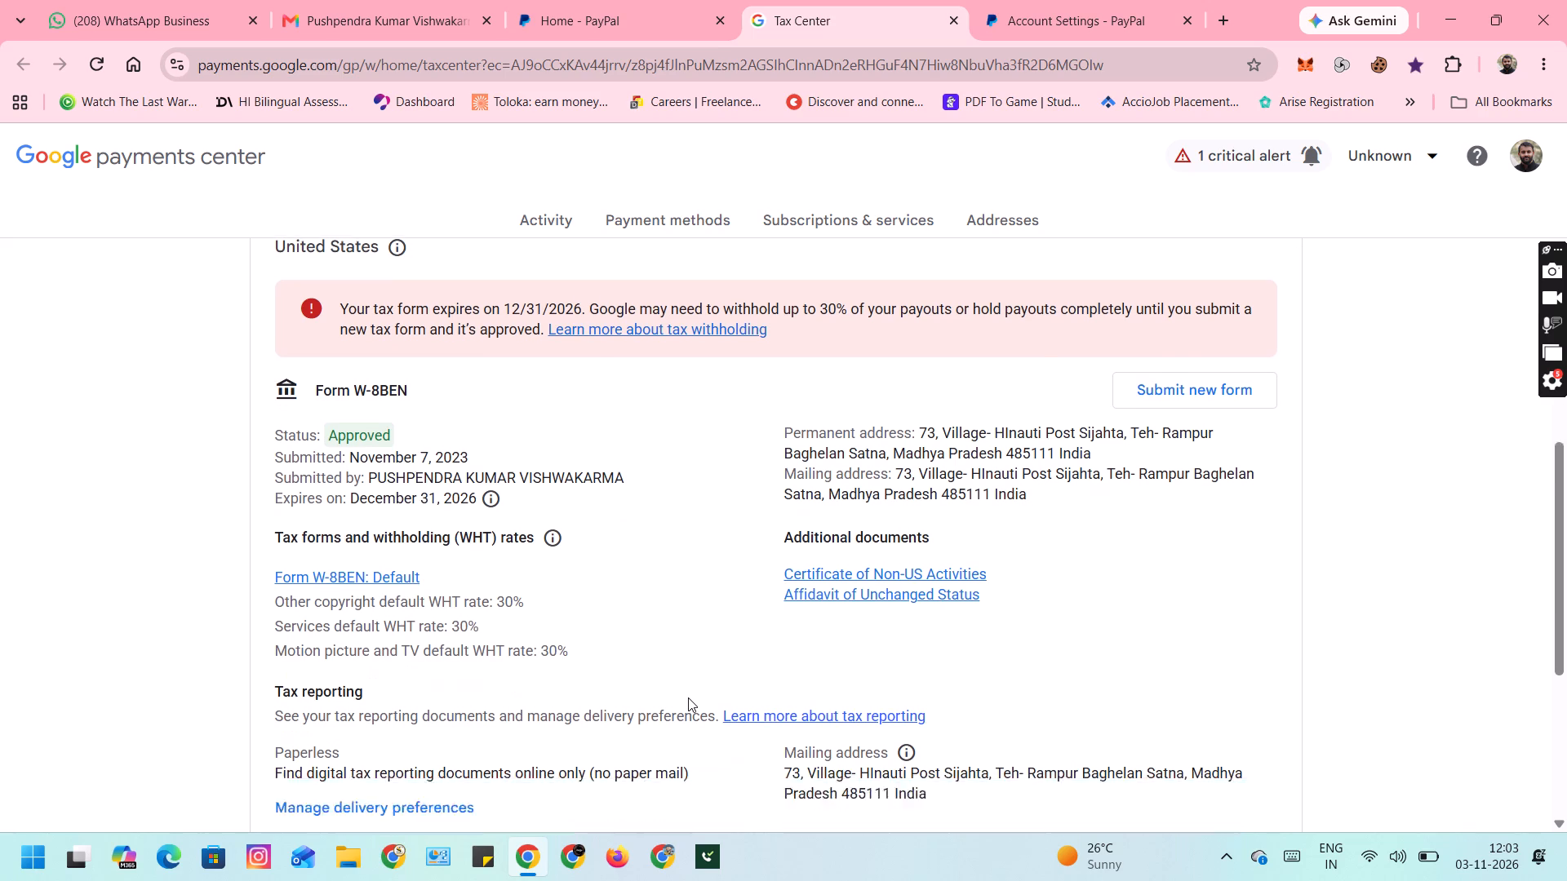
scroll(688, 697, down, 1)
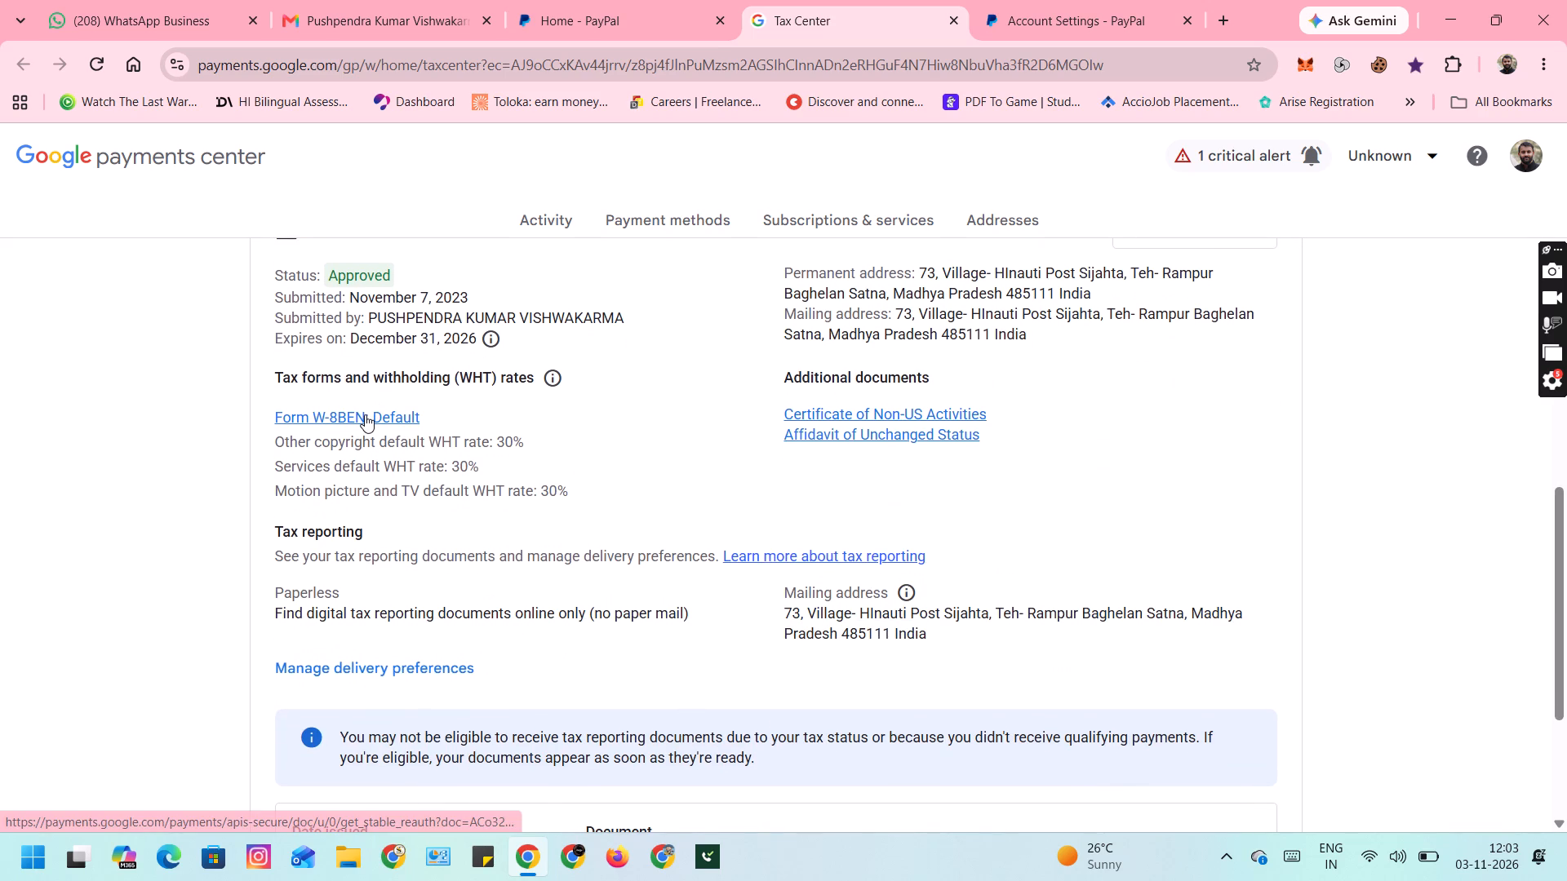
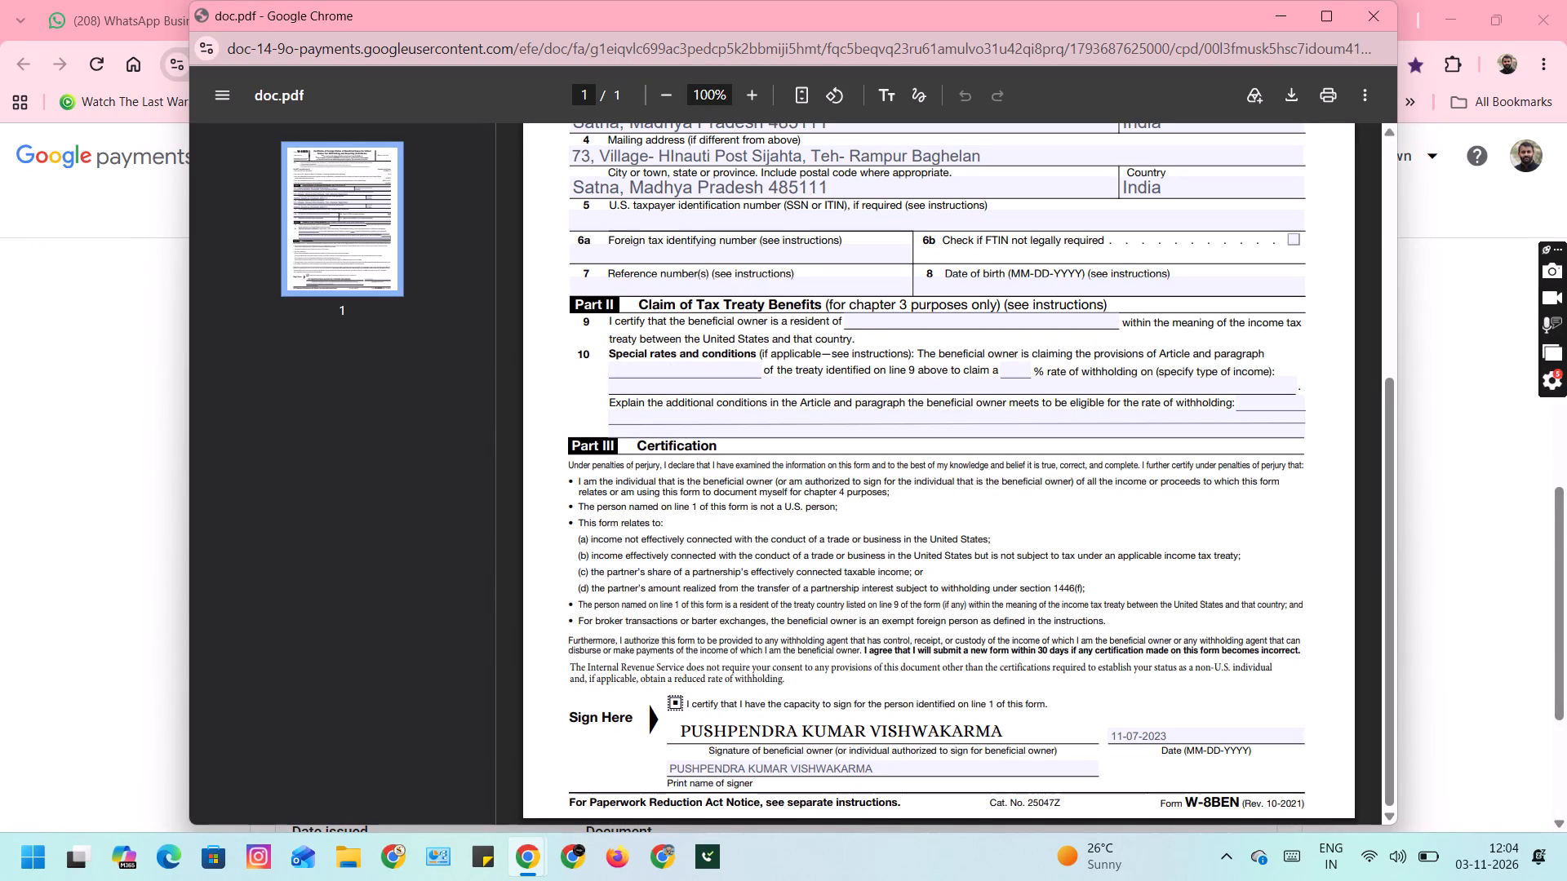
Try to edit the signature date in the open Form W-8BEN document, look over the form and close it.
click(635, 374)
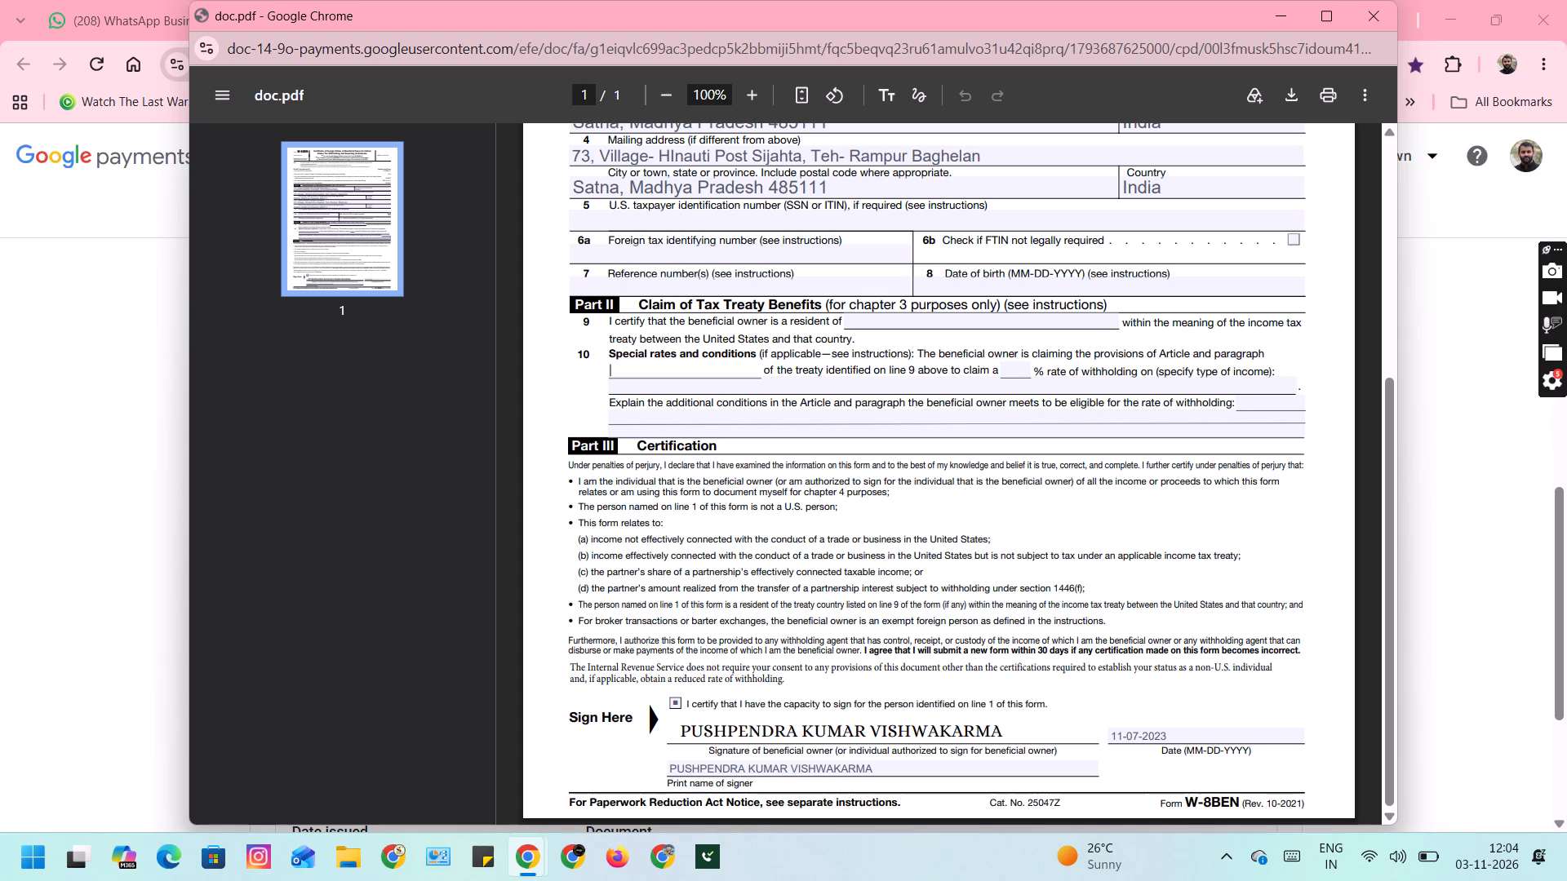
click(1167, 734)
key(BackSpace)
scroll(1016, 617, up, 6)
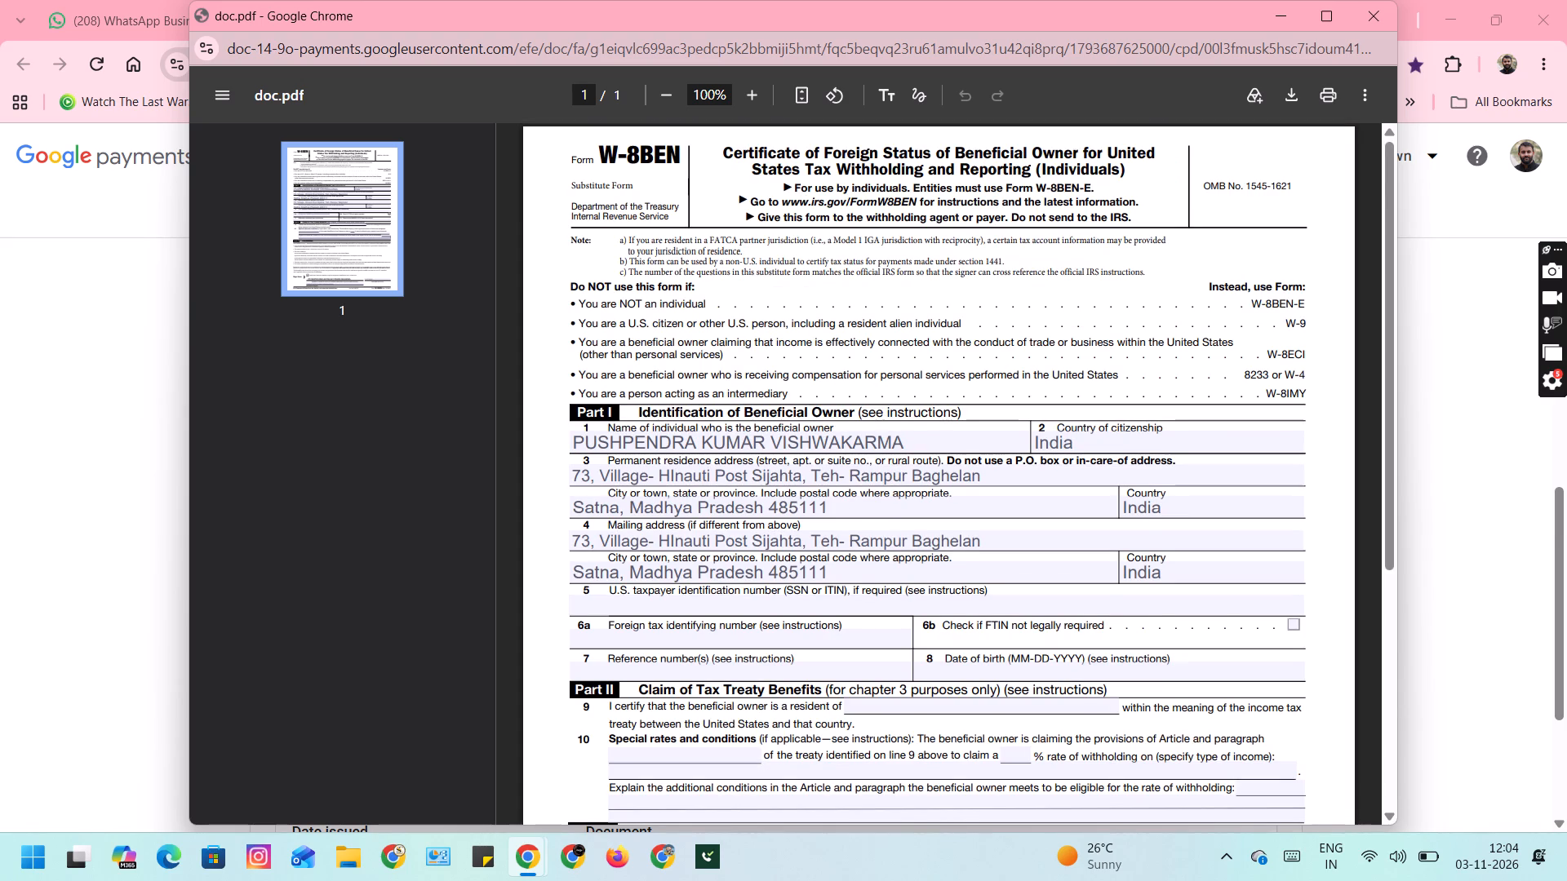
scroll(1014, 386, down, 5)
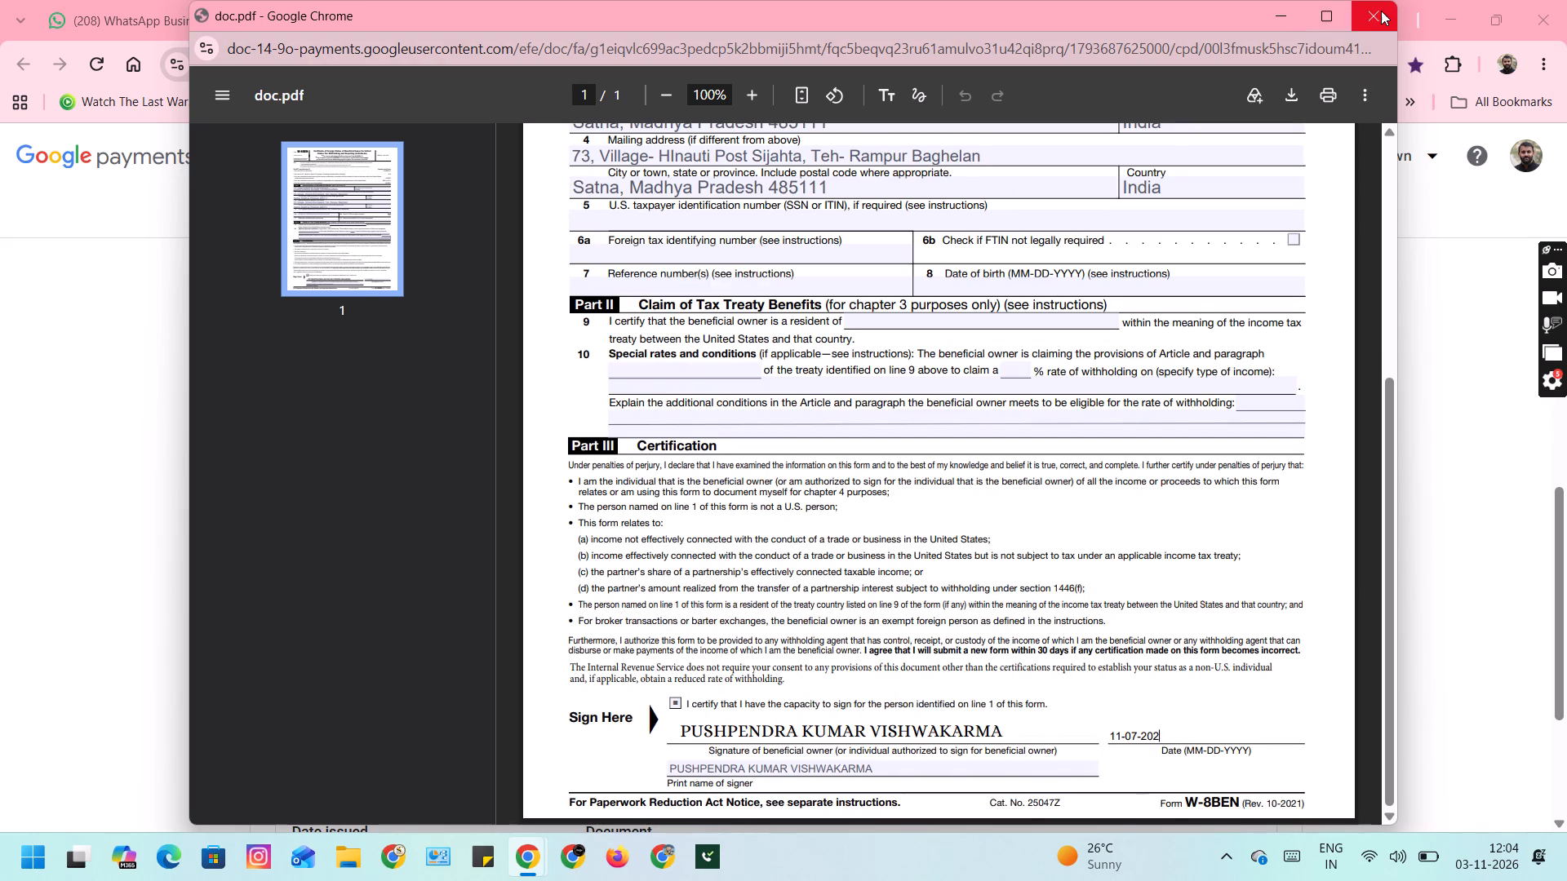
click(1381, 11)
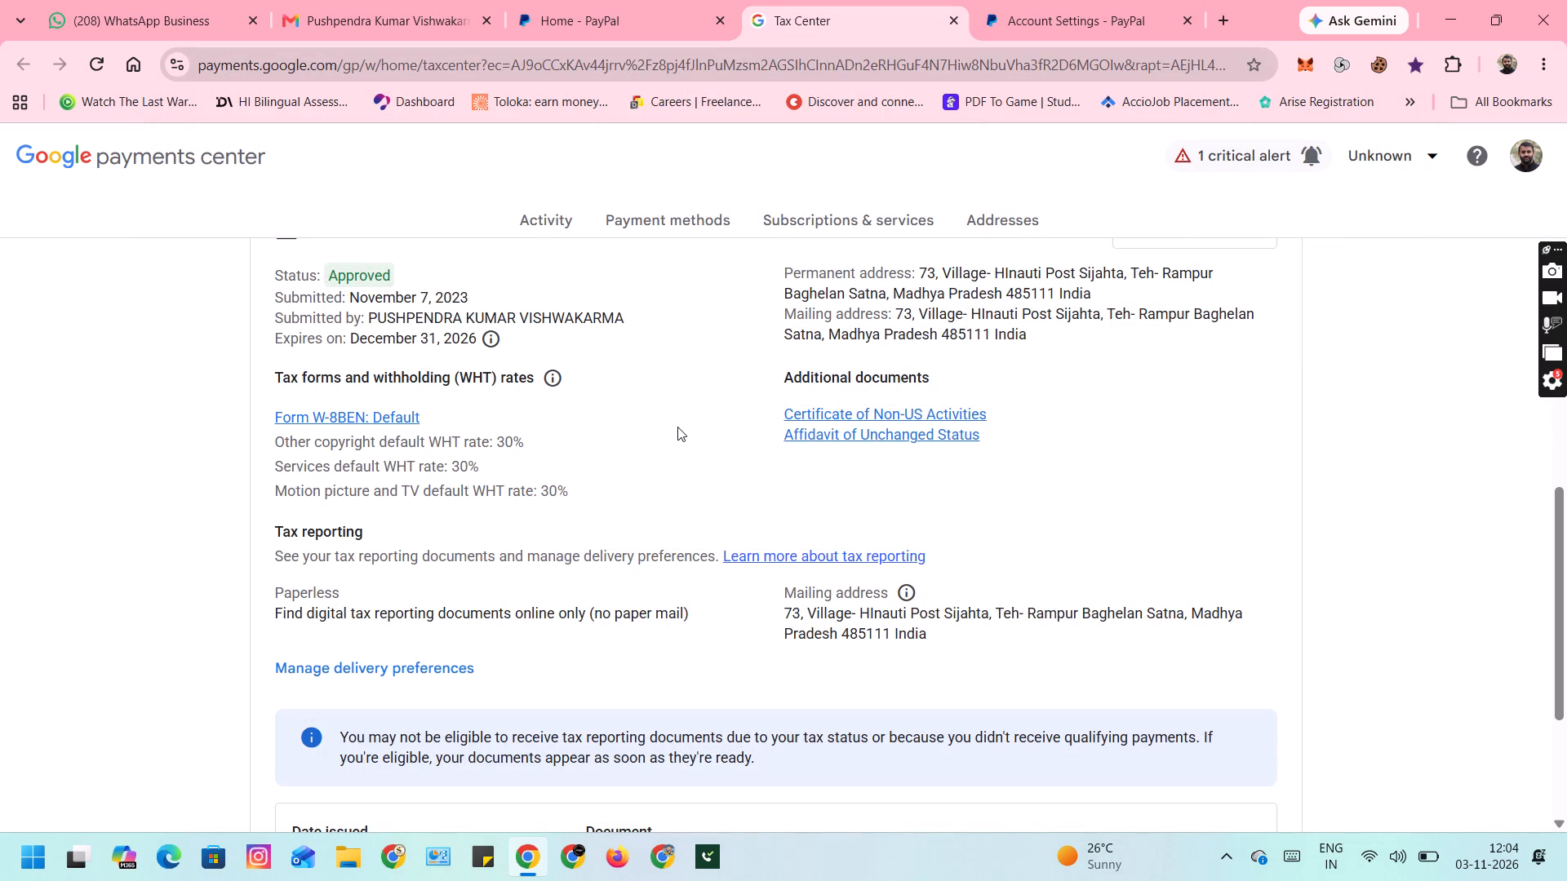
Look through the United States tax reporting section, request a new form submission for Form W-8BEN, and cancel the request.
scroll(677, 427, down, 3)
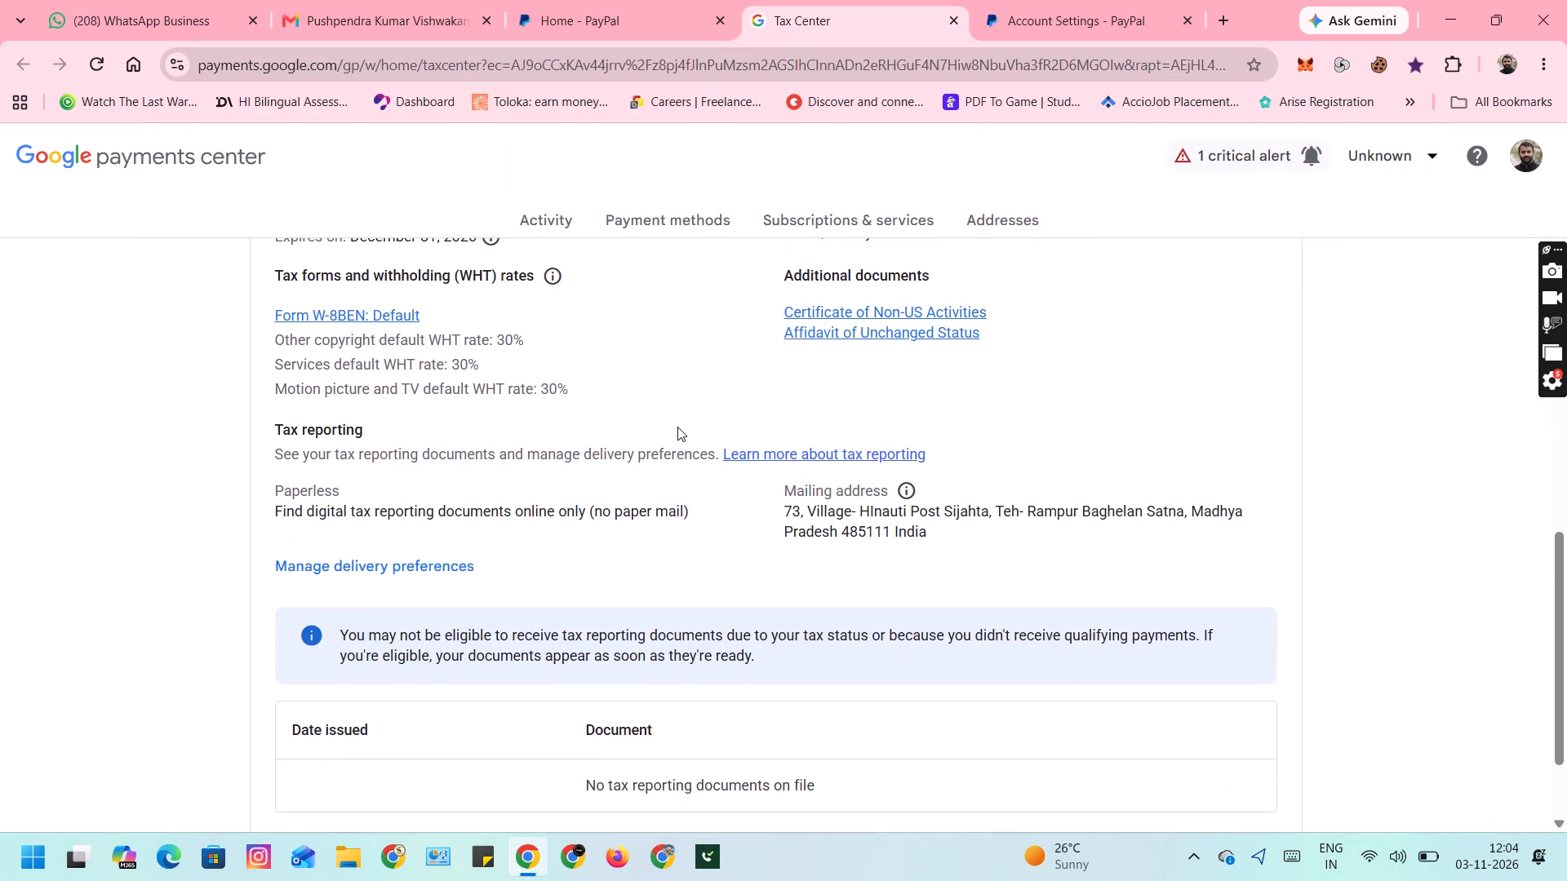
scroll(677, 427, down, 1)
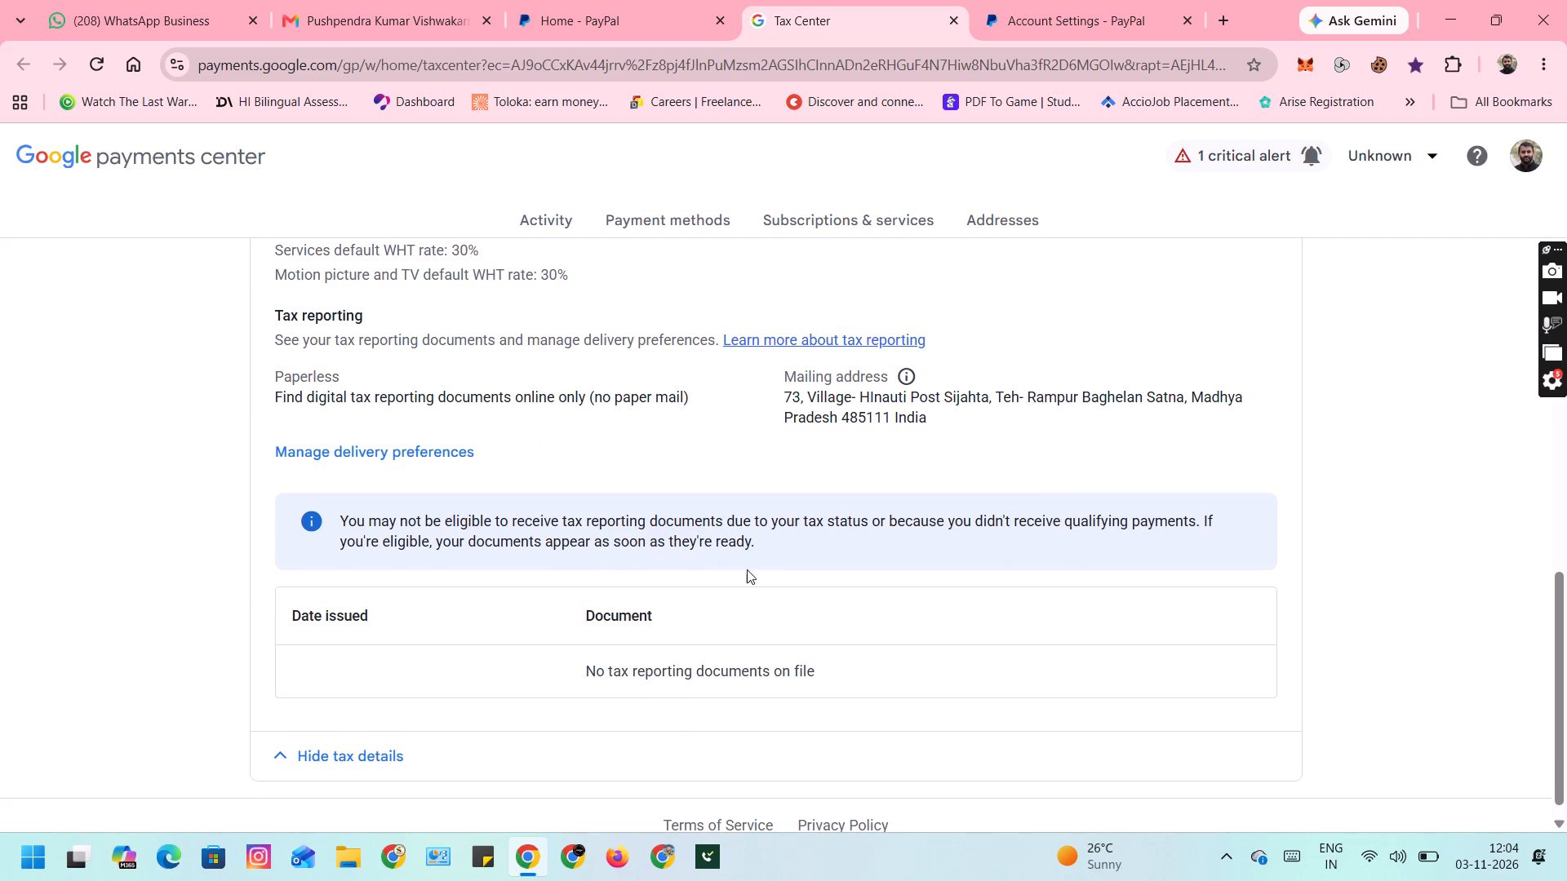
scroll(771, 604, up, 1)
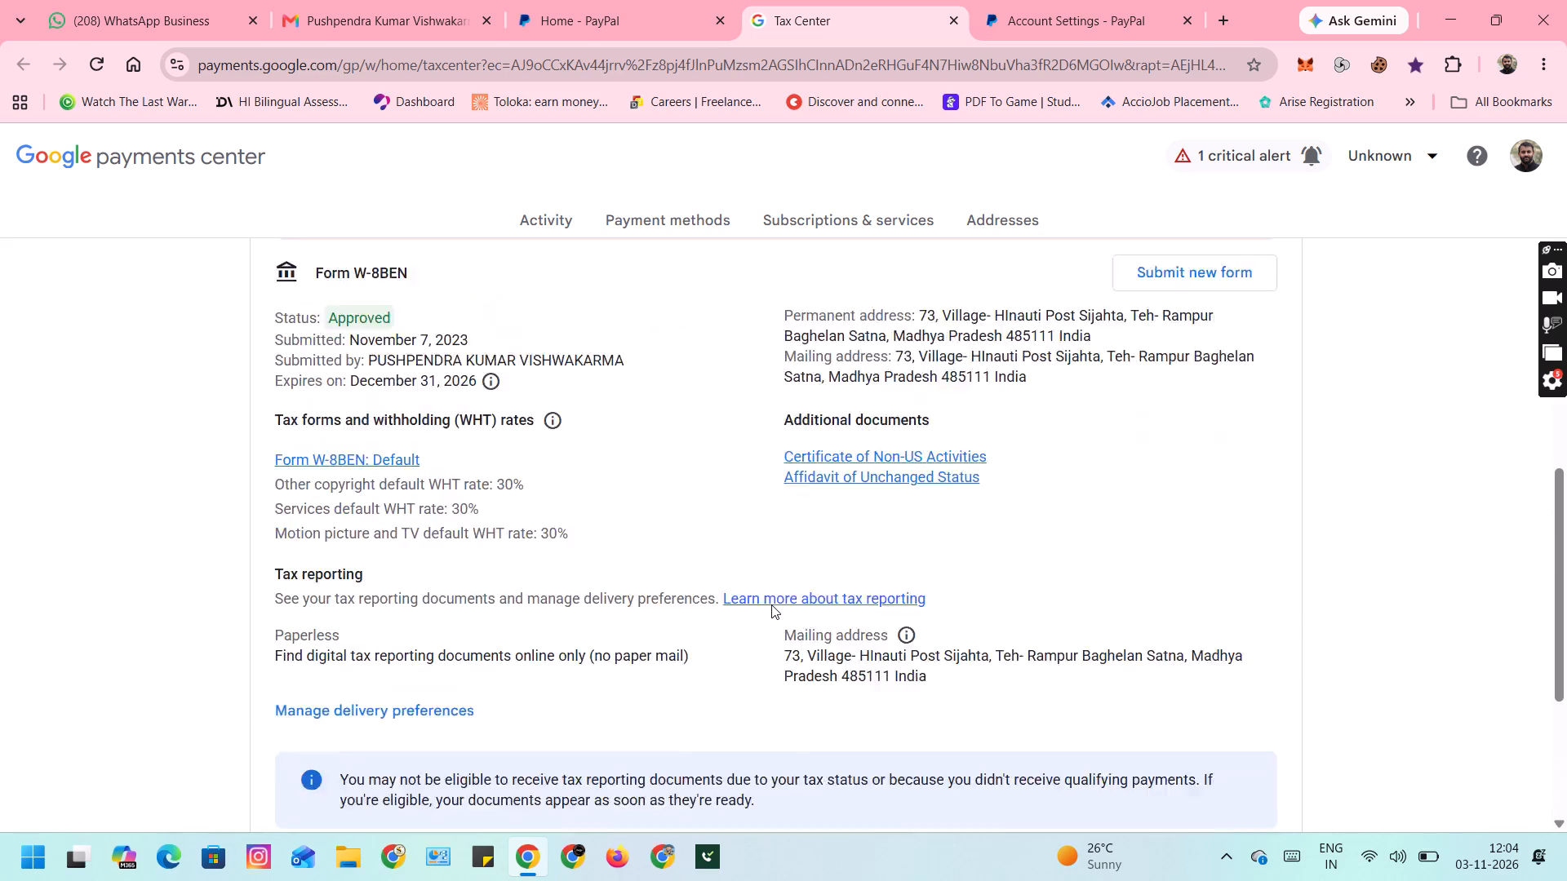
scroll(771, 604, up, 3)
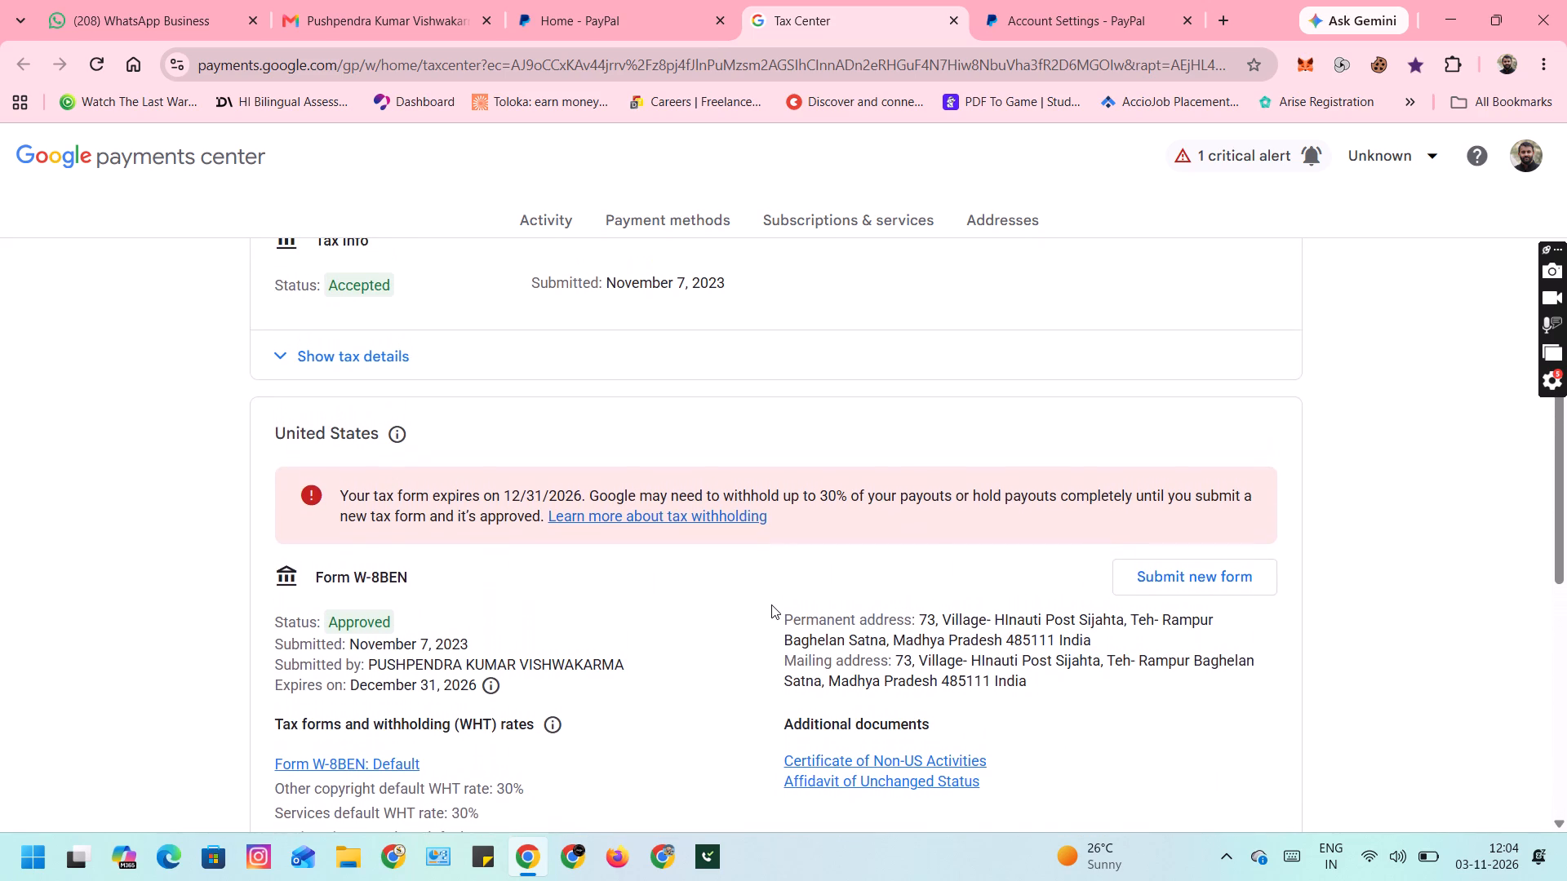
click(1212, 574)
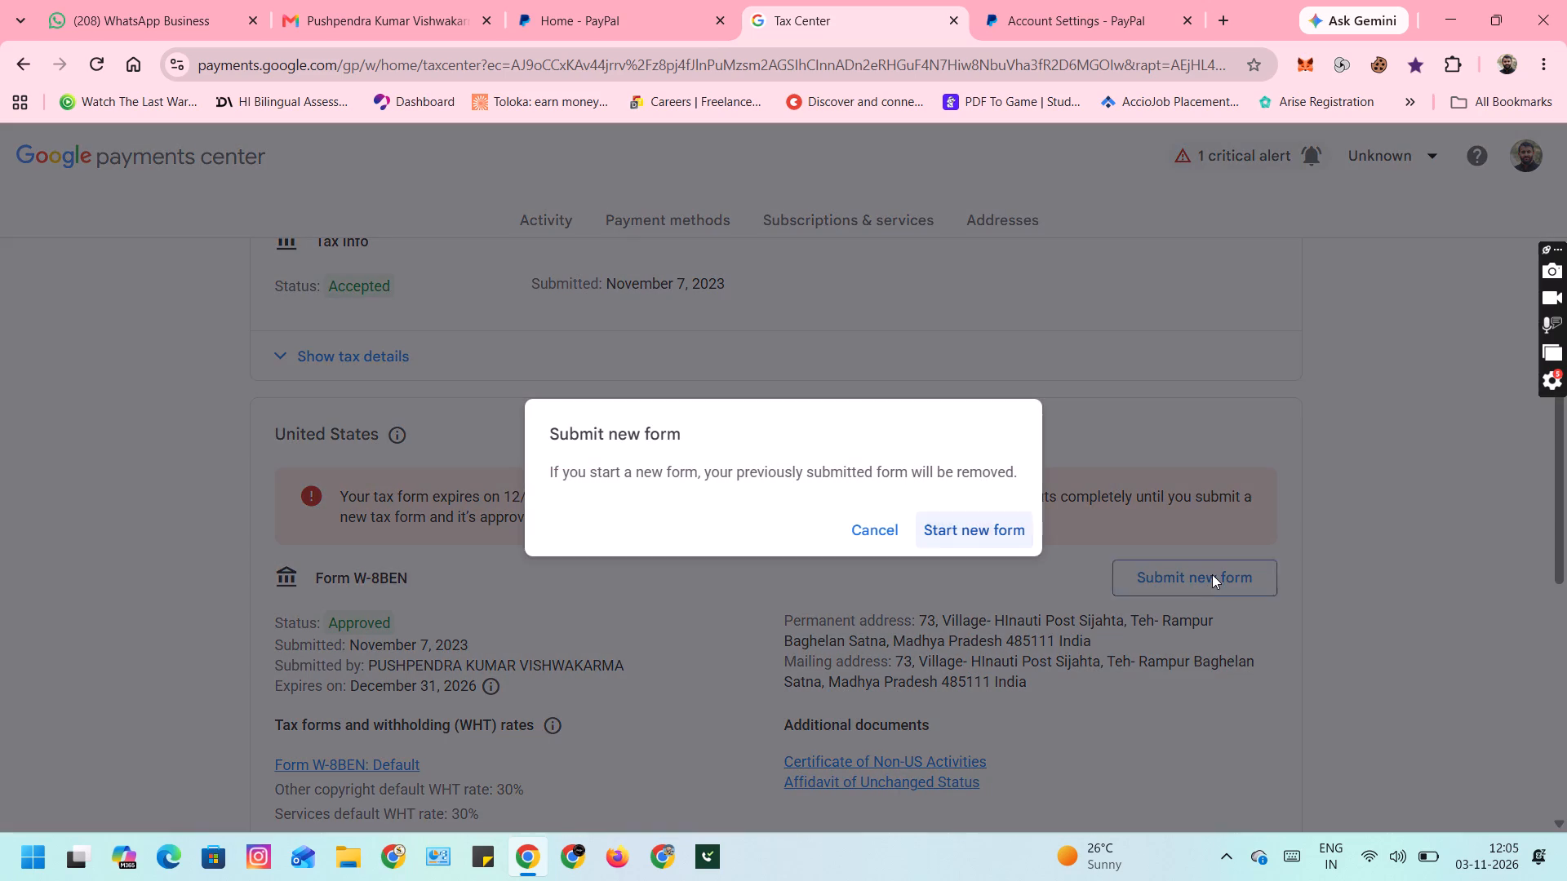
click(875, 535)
Open the critical alert about updating the tax info and choose to submit a new form from it.
scroll(875, 535, up, 6)
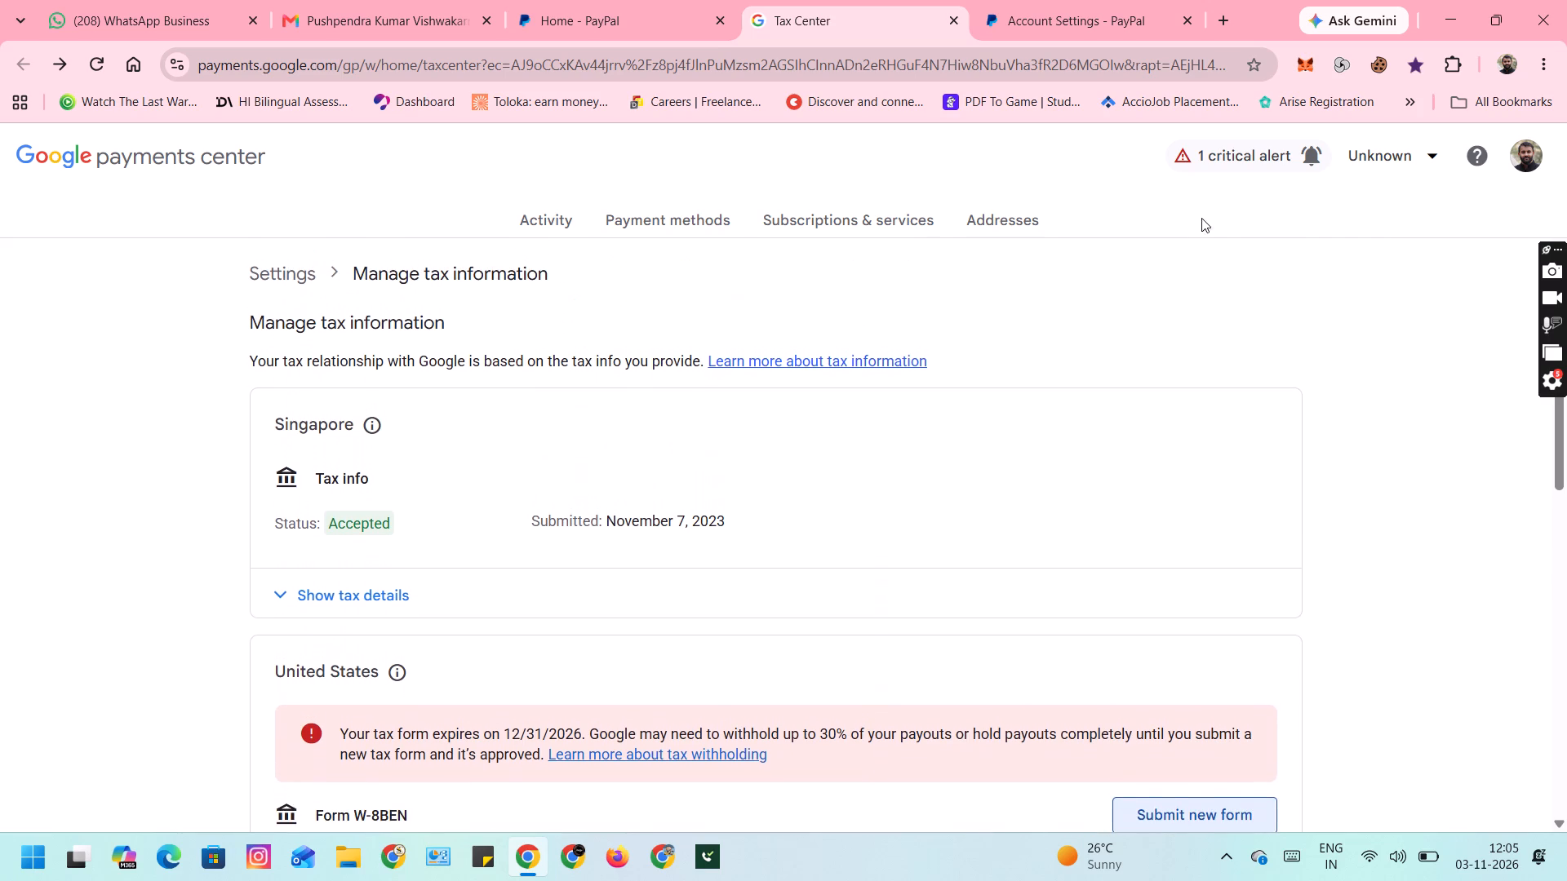
click(1235, 148)
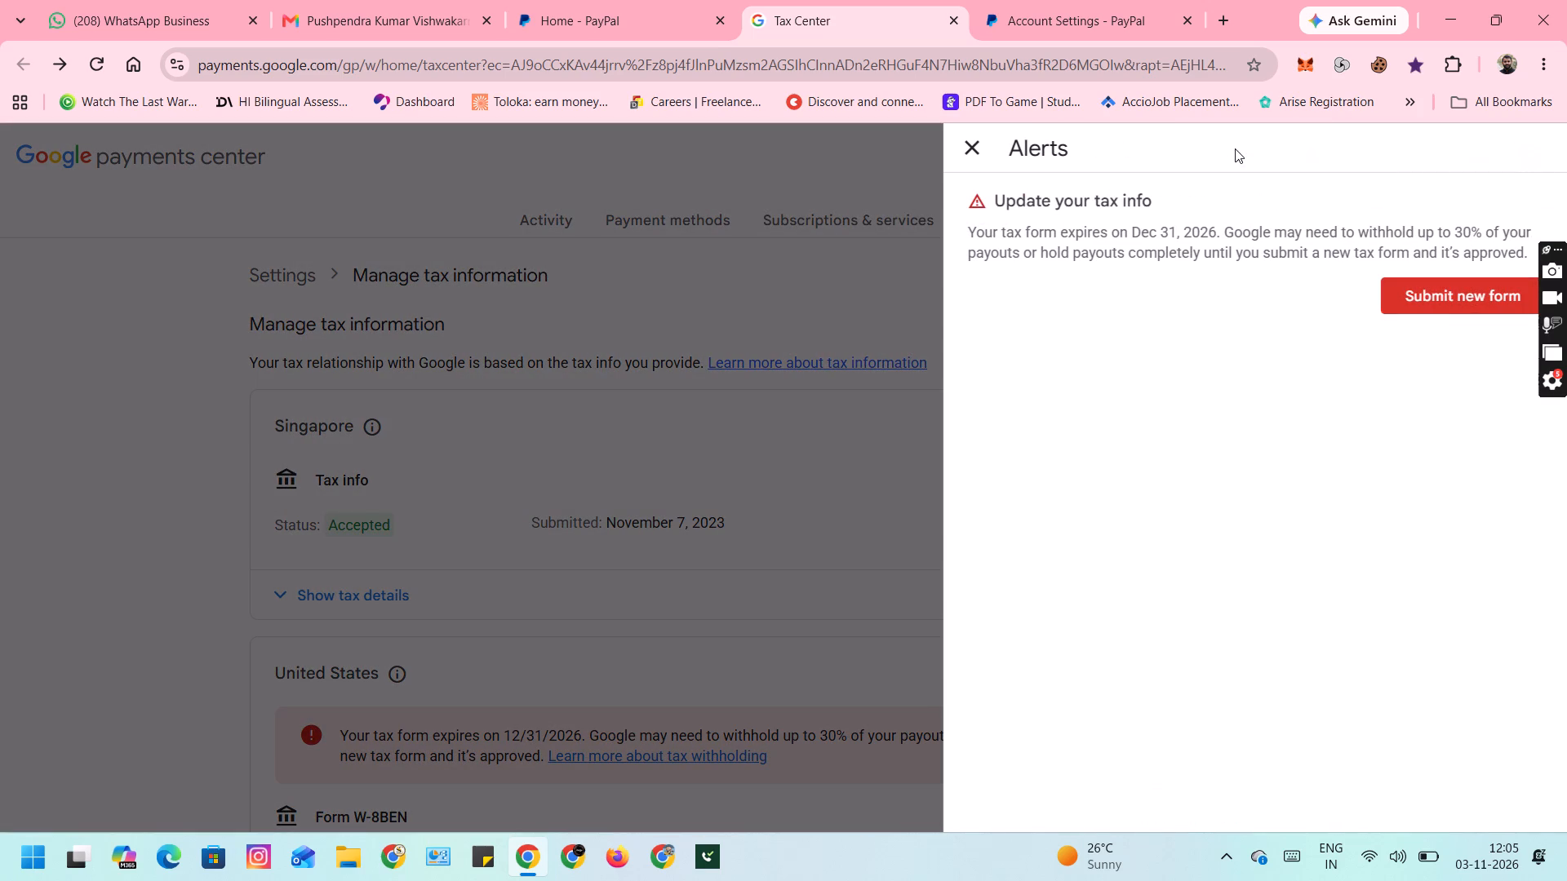
click(1446, 299)
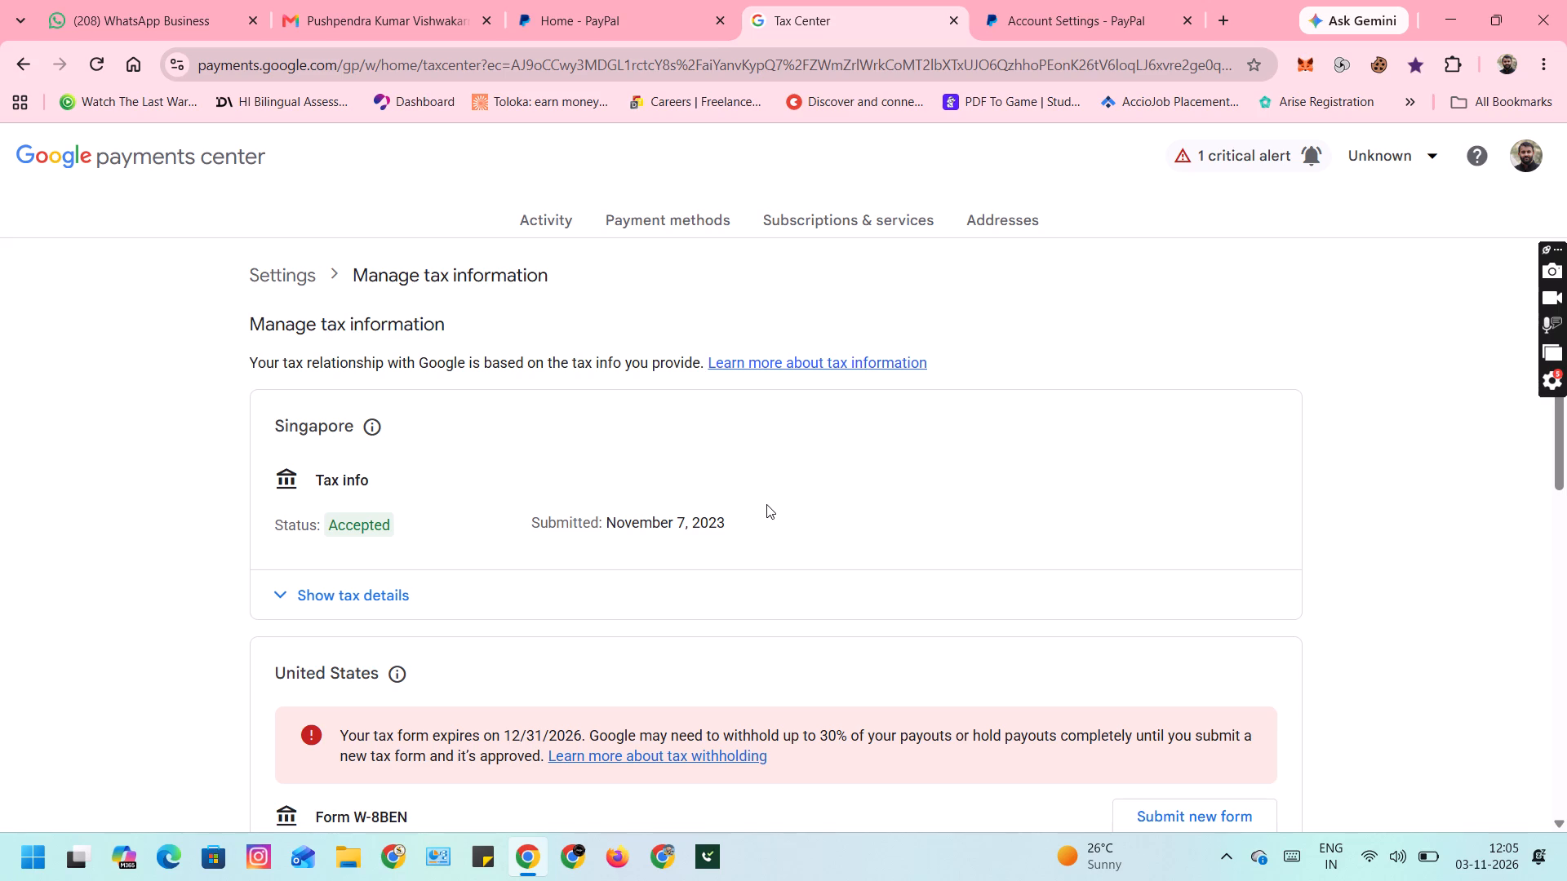
Open the critical alert about updating the tax info again and choose to submit a new form from it.
click(1219, 144)
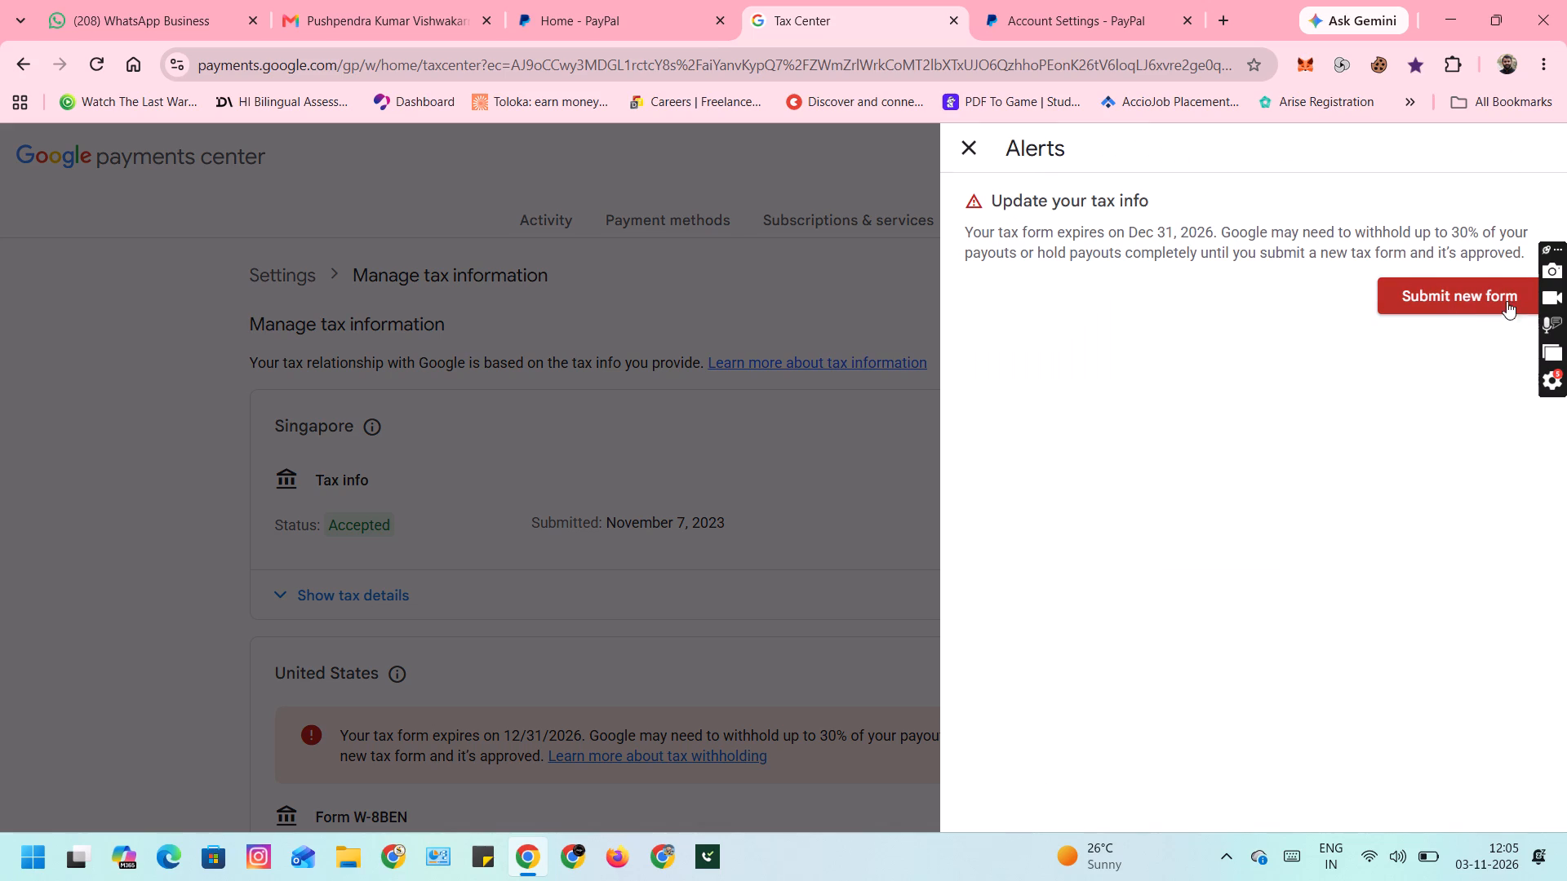
click(1453, 303)
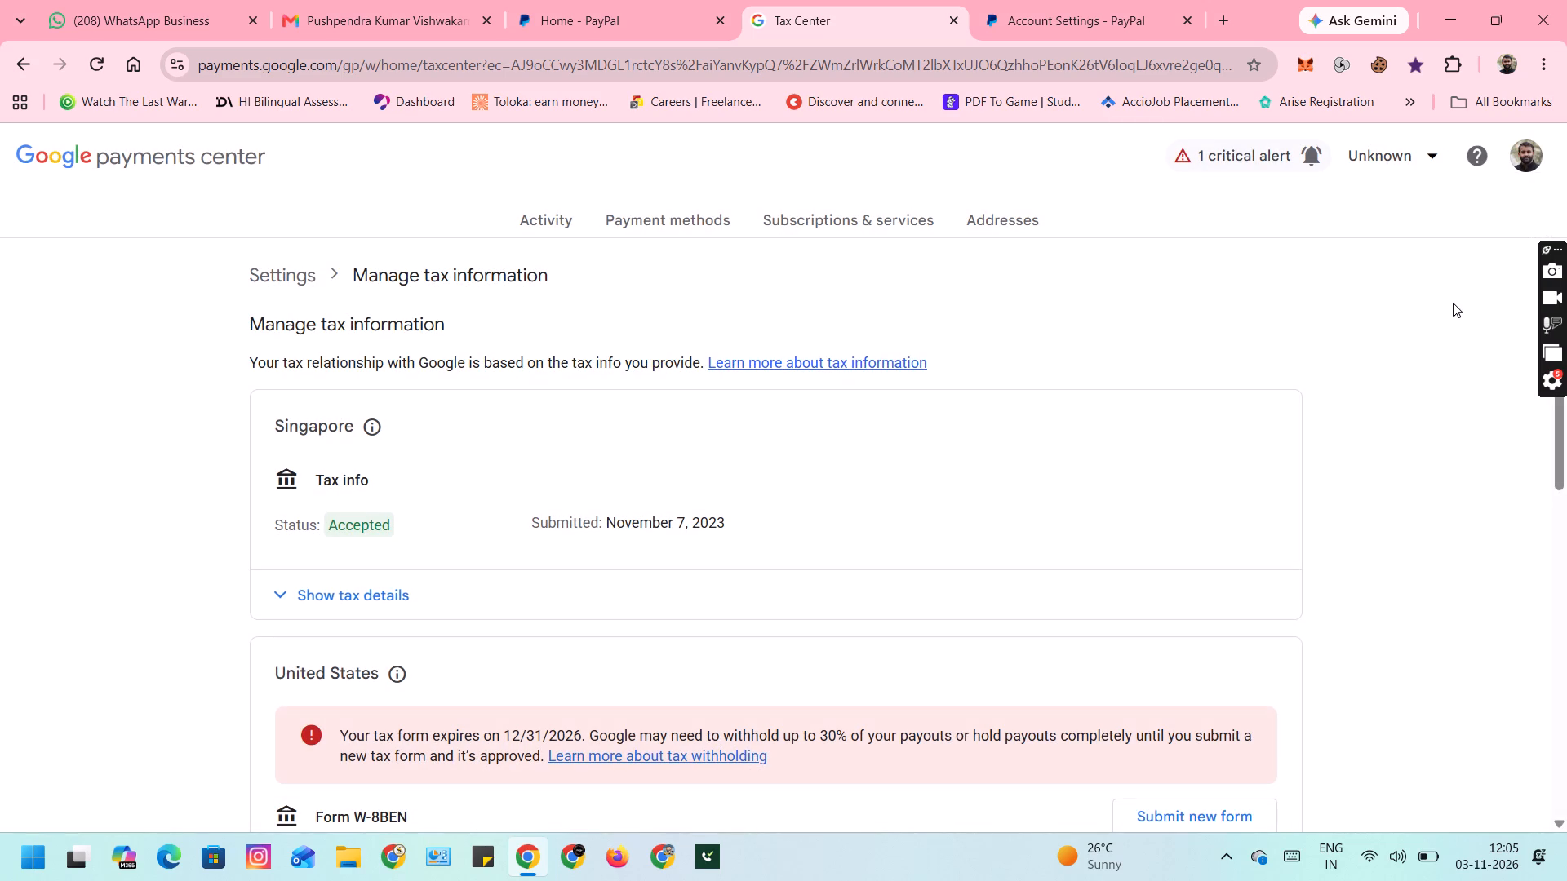
Highlight the full permanent address in the United States Form W-8BEN details.
scroll(1013, 519, down, 3)
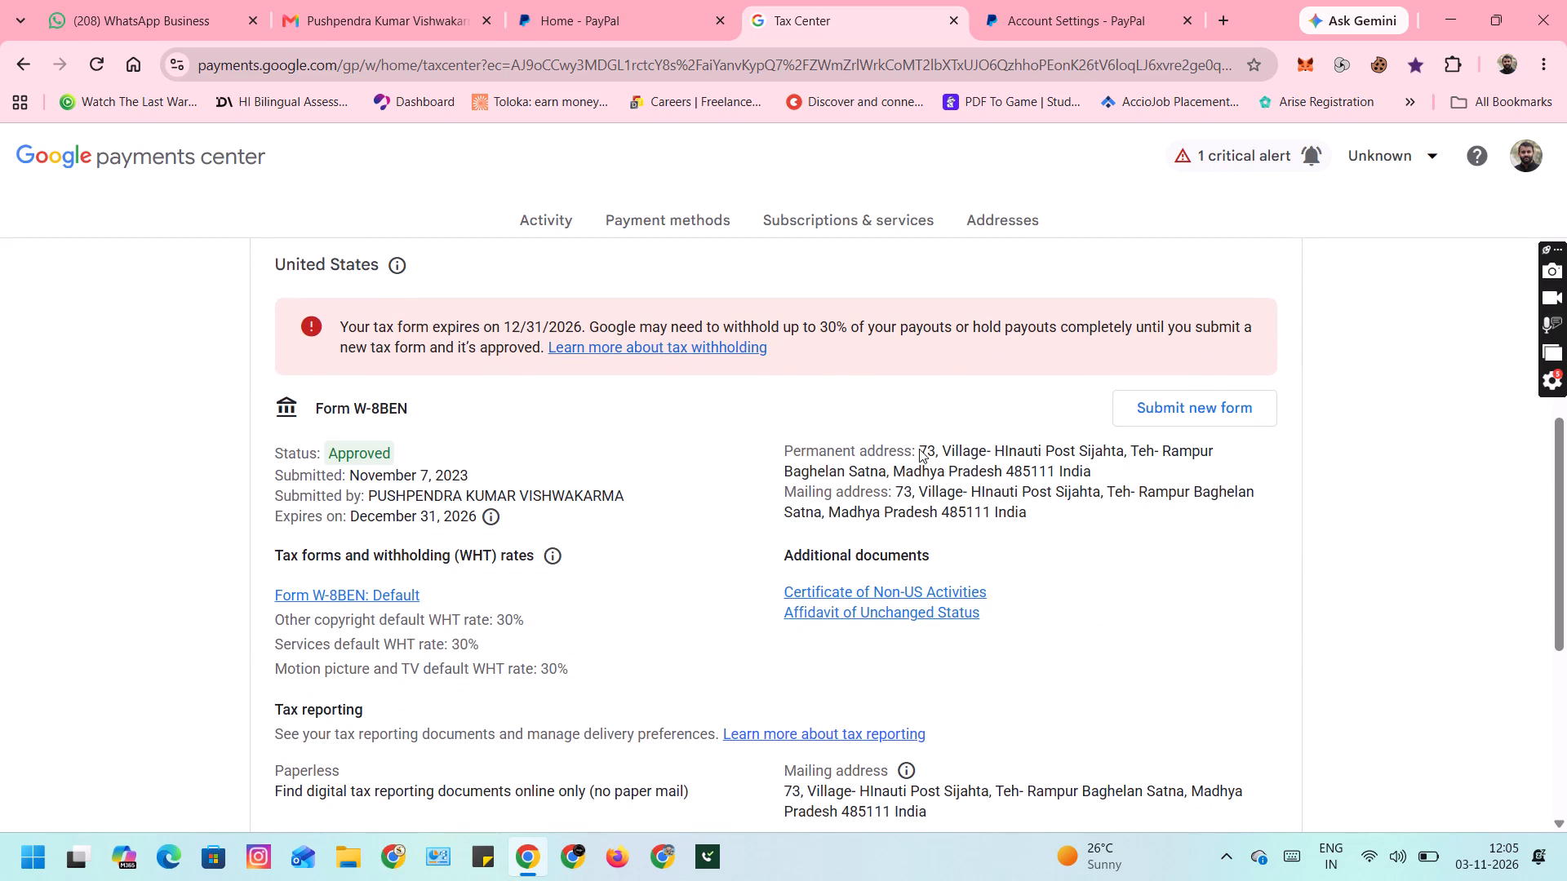
drag(920, 449, 1009, 469)
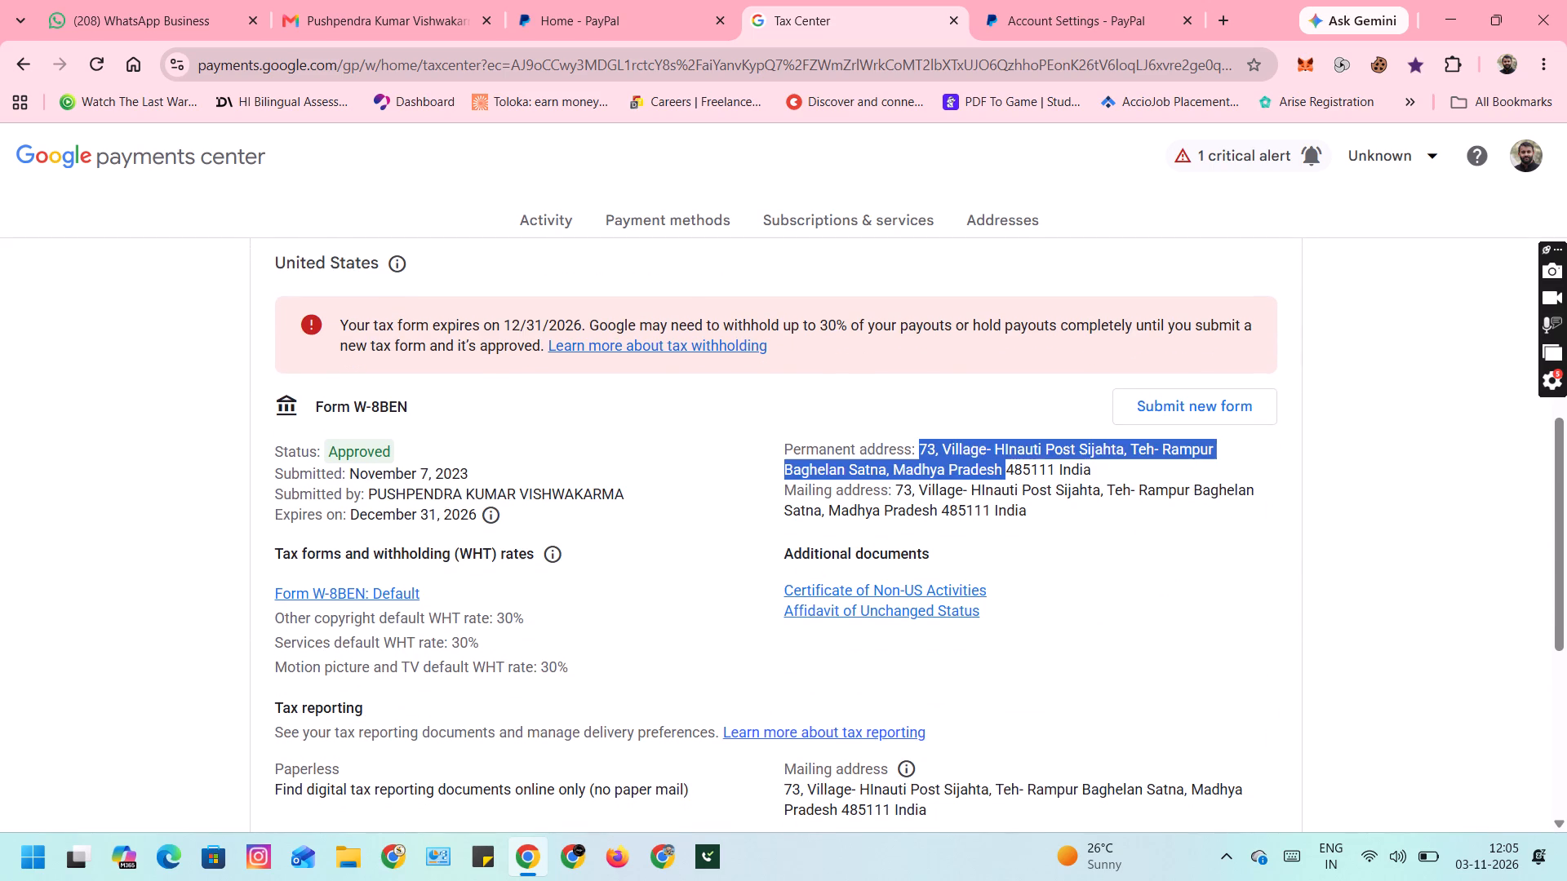
drag(1009, 469, 1088, 471)
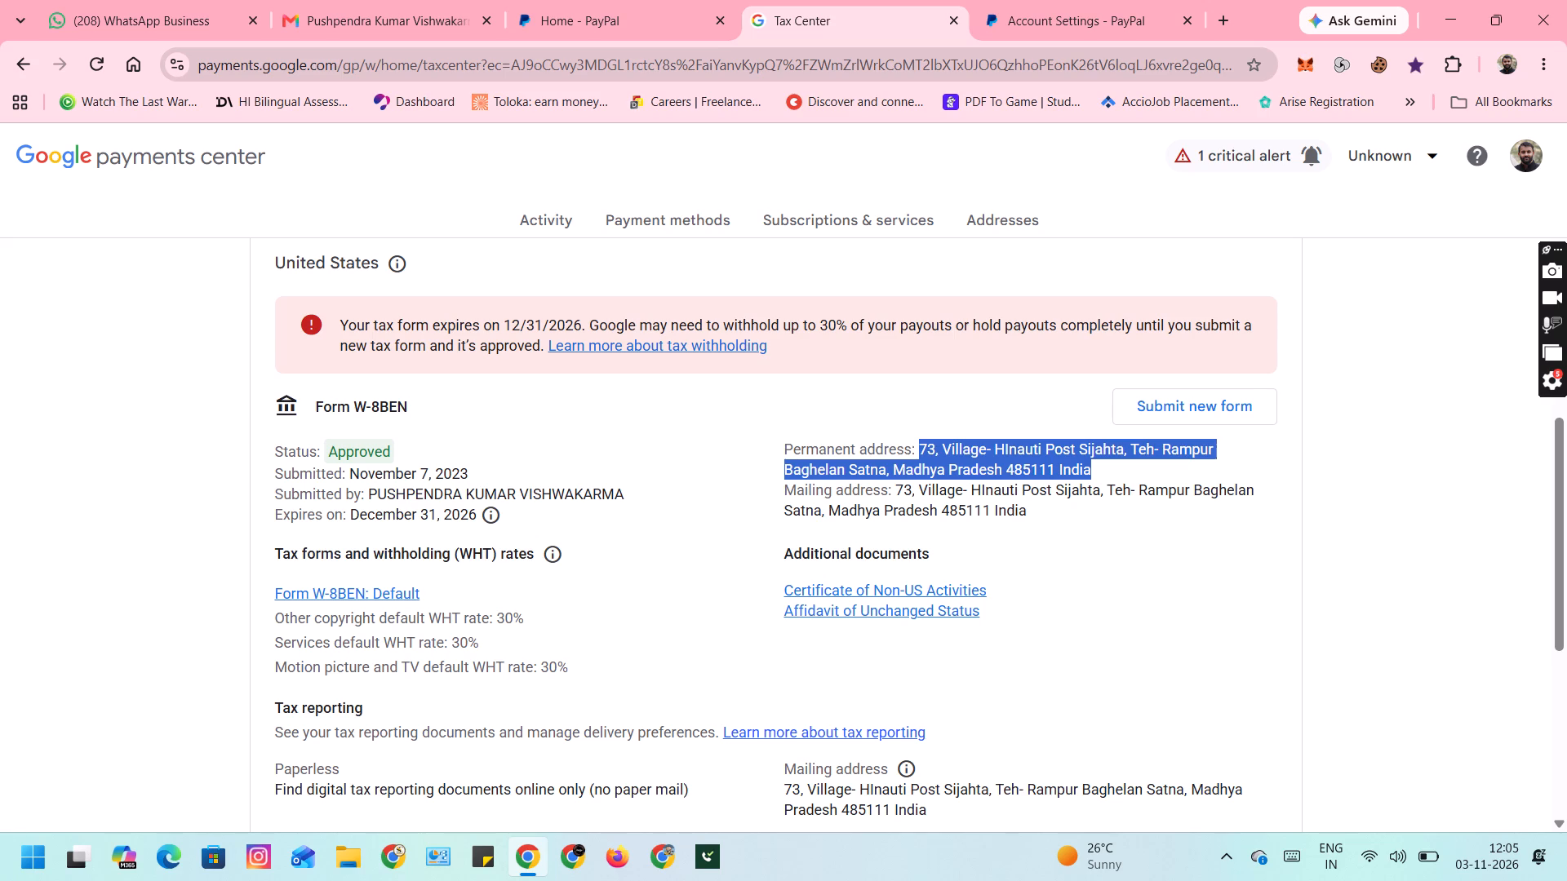
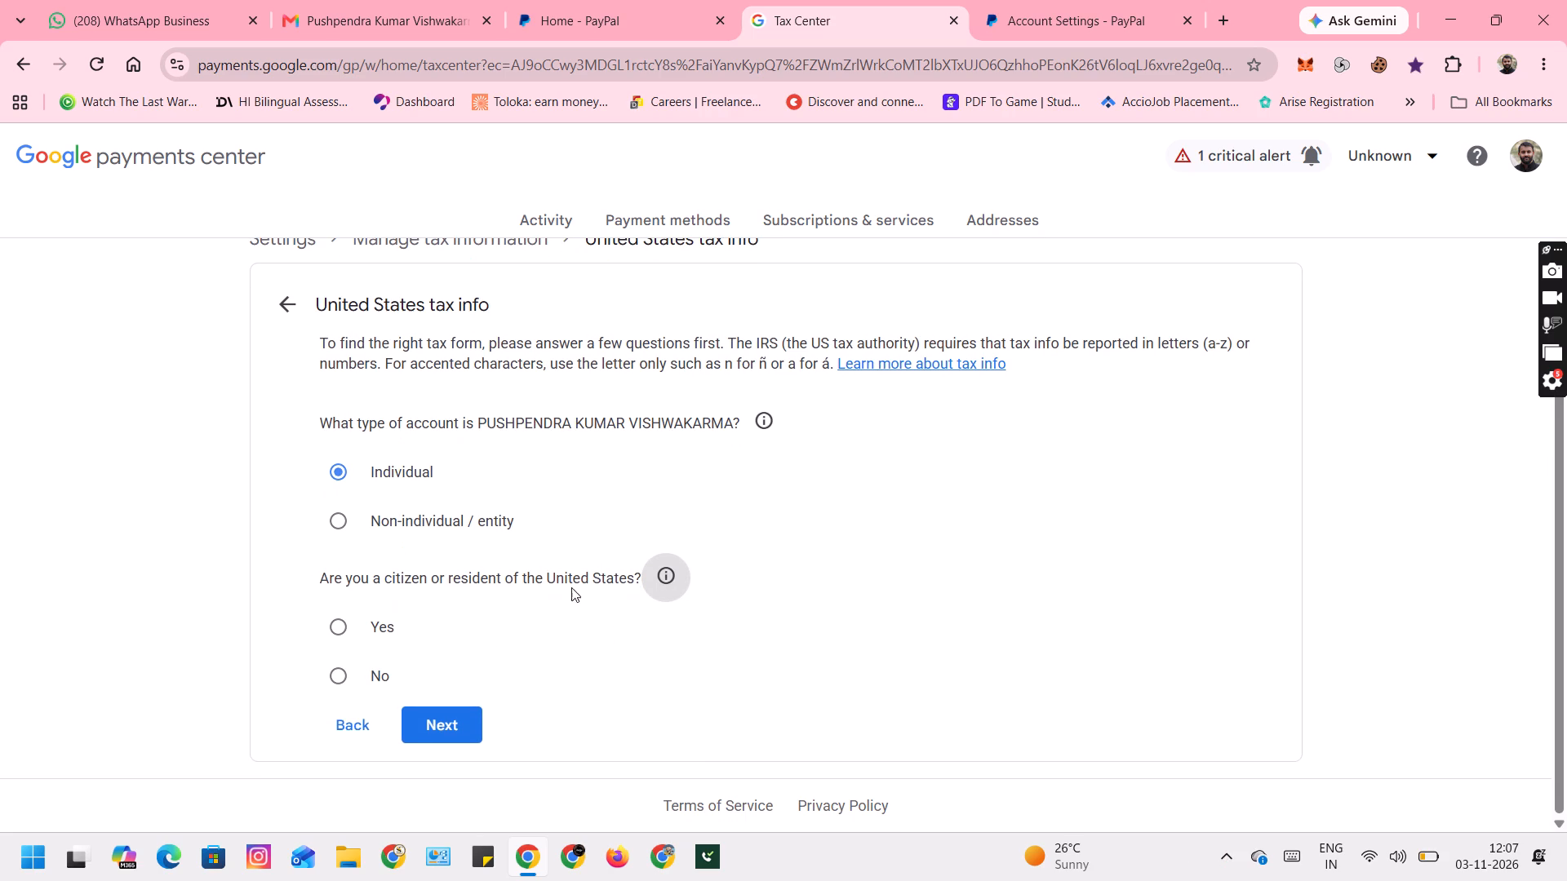
Declare the individual account holder not a US citizen or resident, select the W-8BEN tax form, and continue to the form.
click(340, 679)
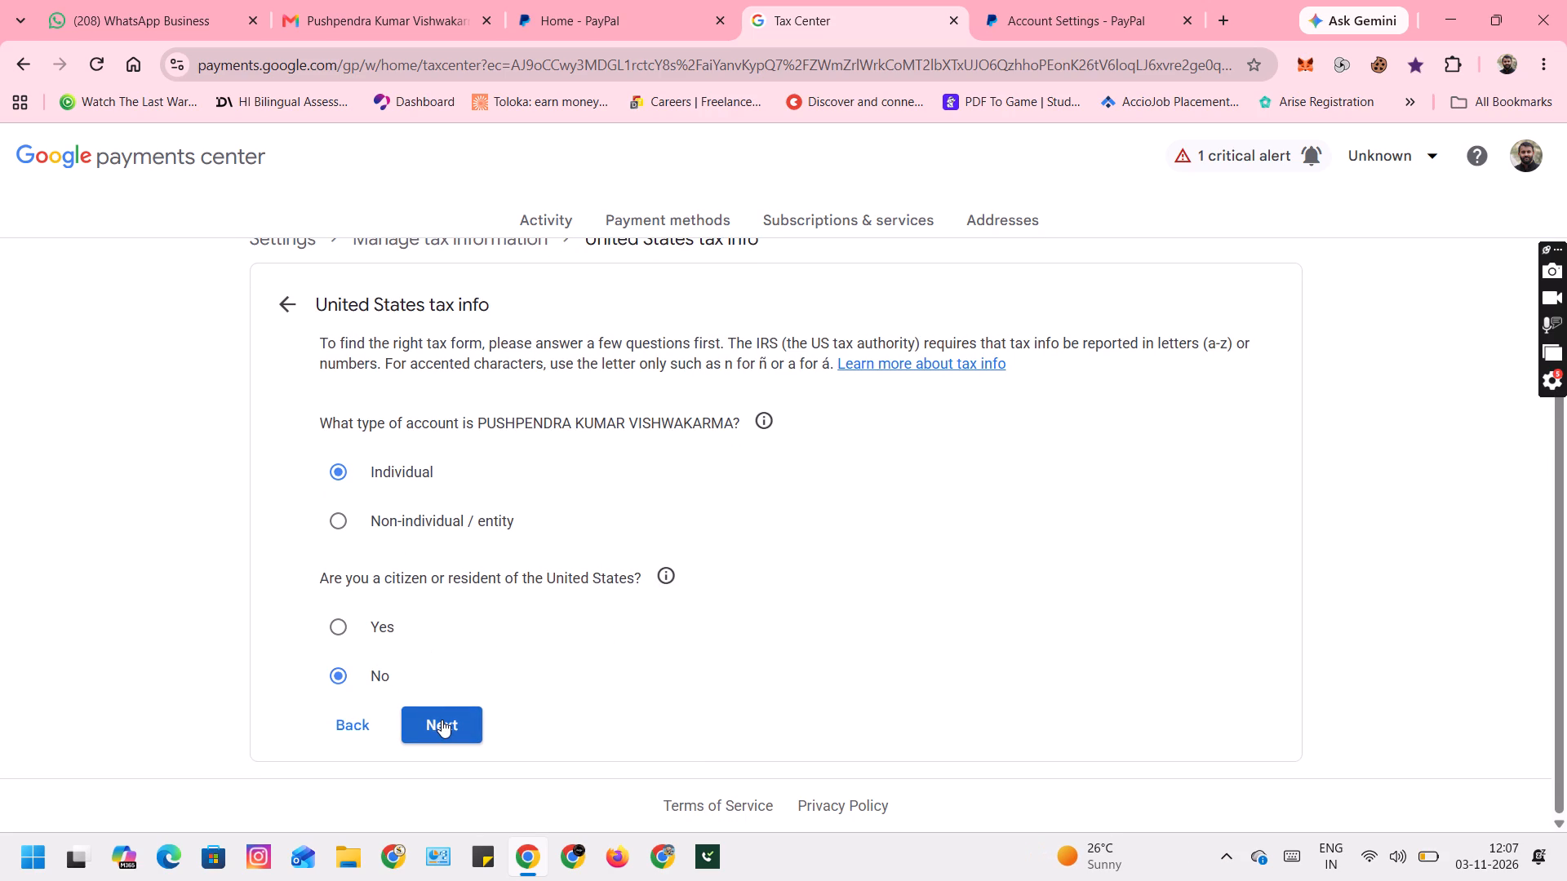
click(442, 719)
scroll(828, 587, down, 1)
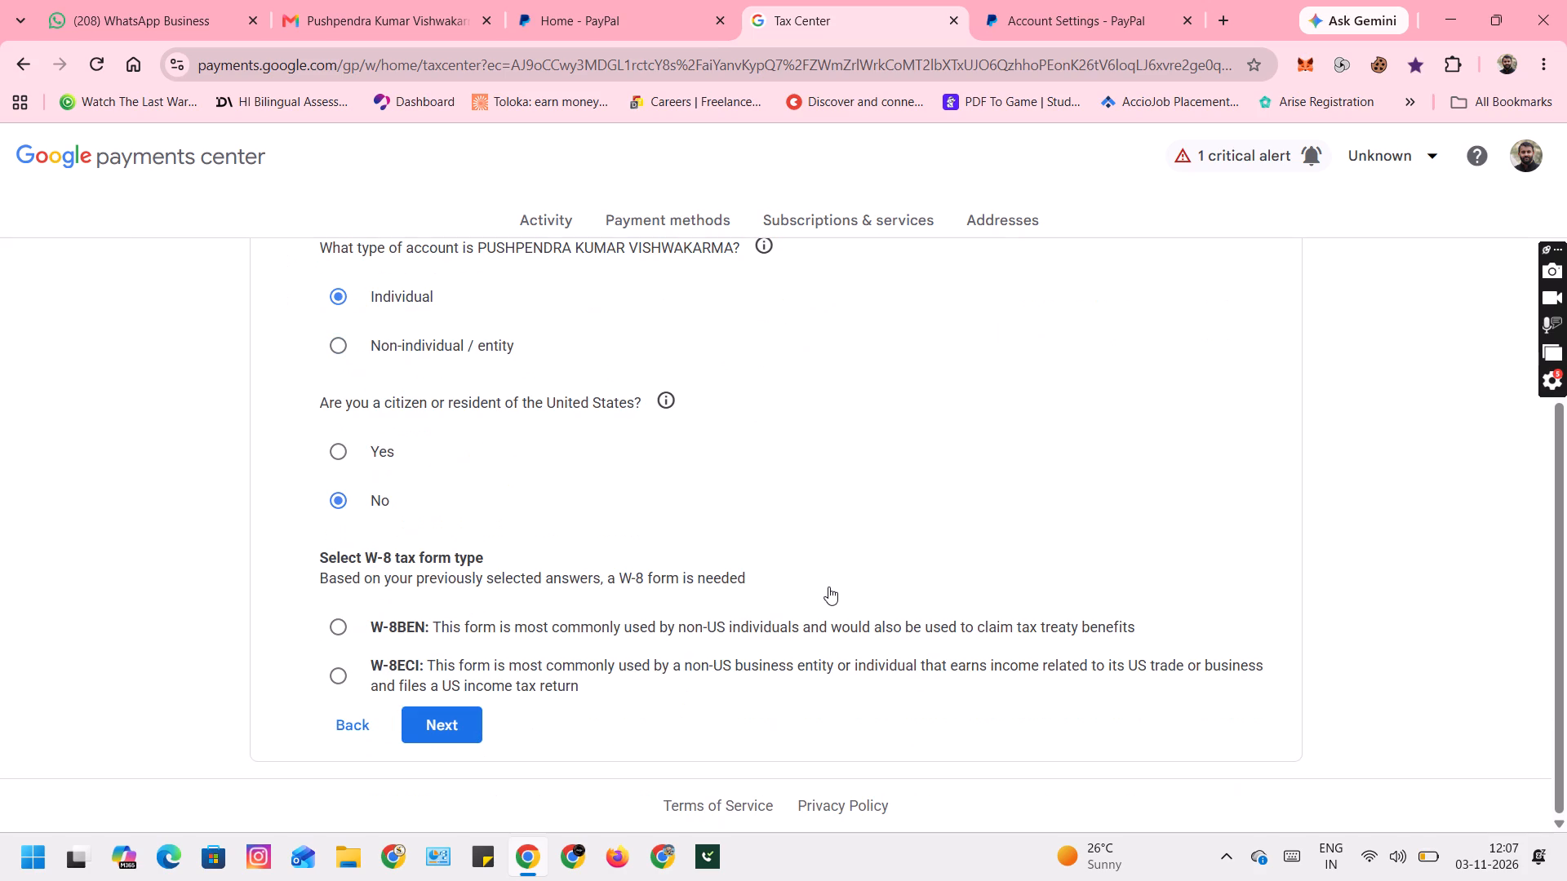
scroll(828, 587, down, 4)
click(331, 622)
click(497, 725)
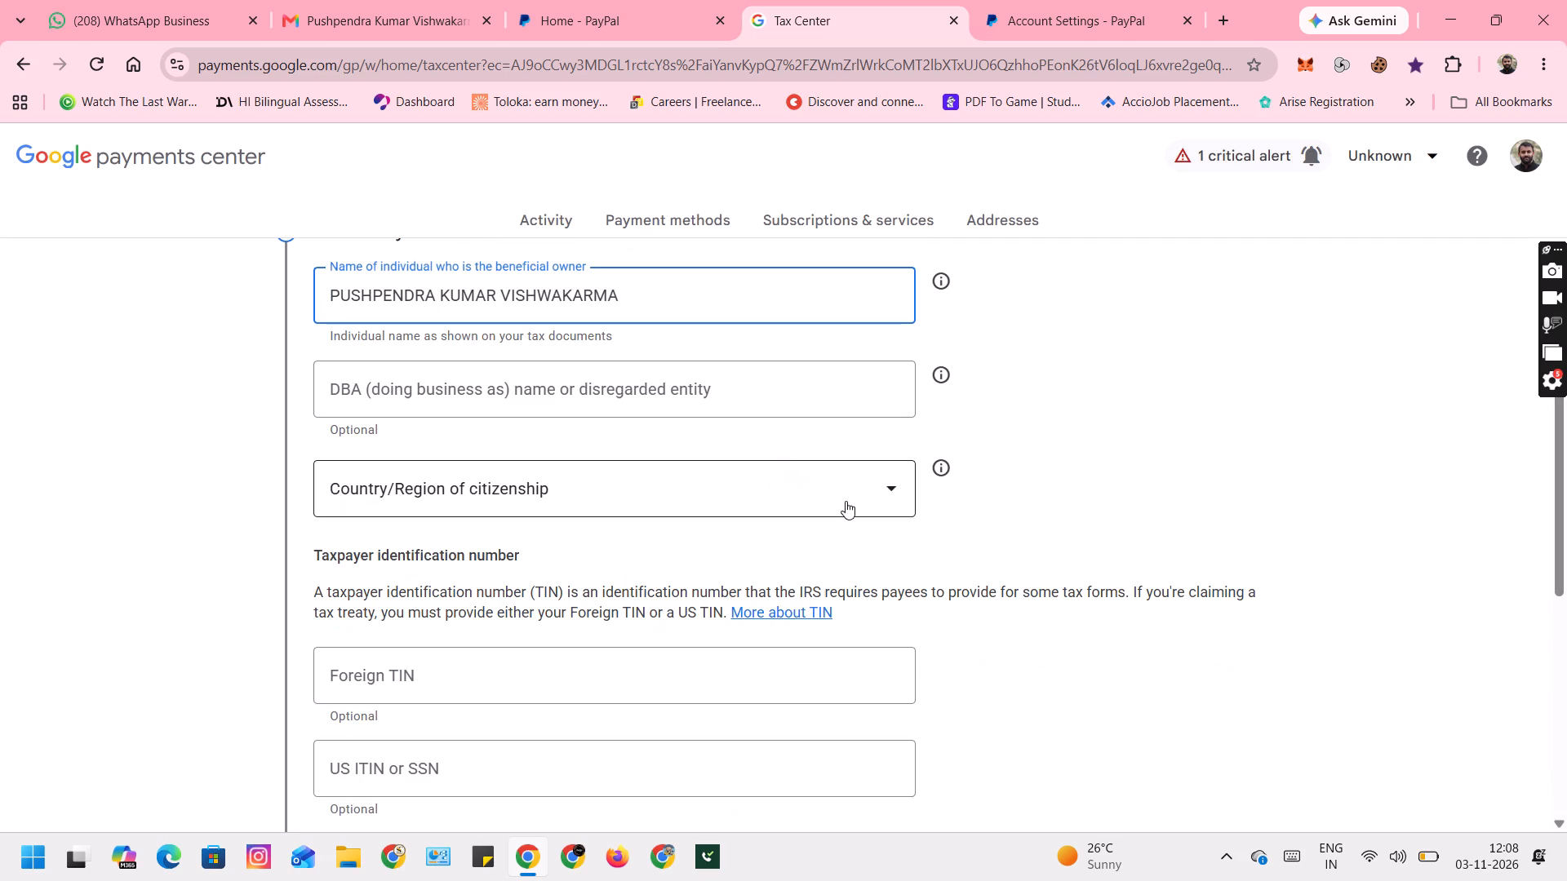
Set the country of citizenship to India, leave both taxpayer identification number fields blank, and complete the Tax identity section.
click(846, 501)
text(india)
click(454, 344)
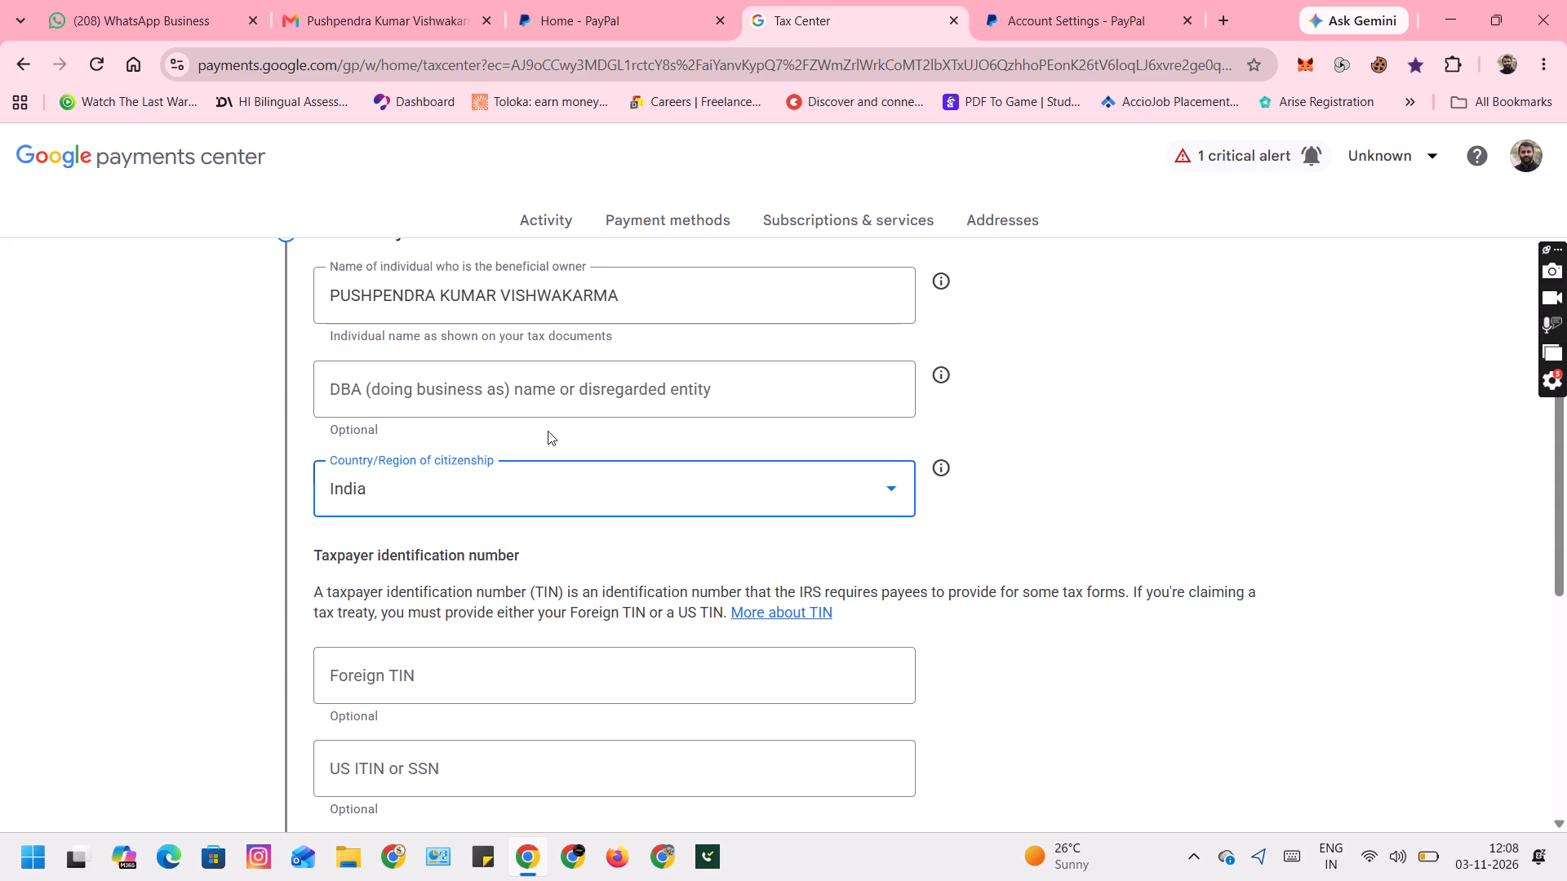
click(1060, 479)
scroll(1060, 479, down, 2)
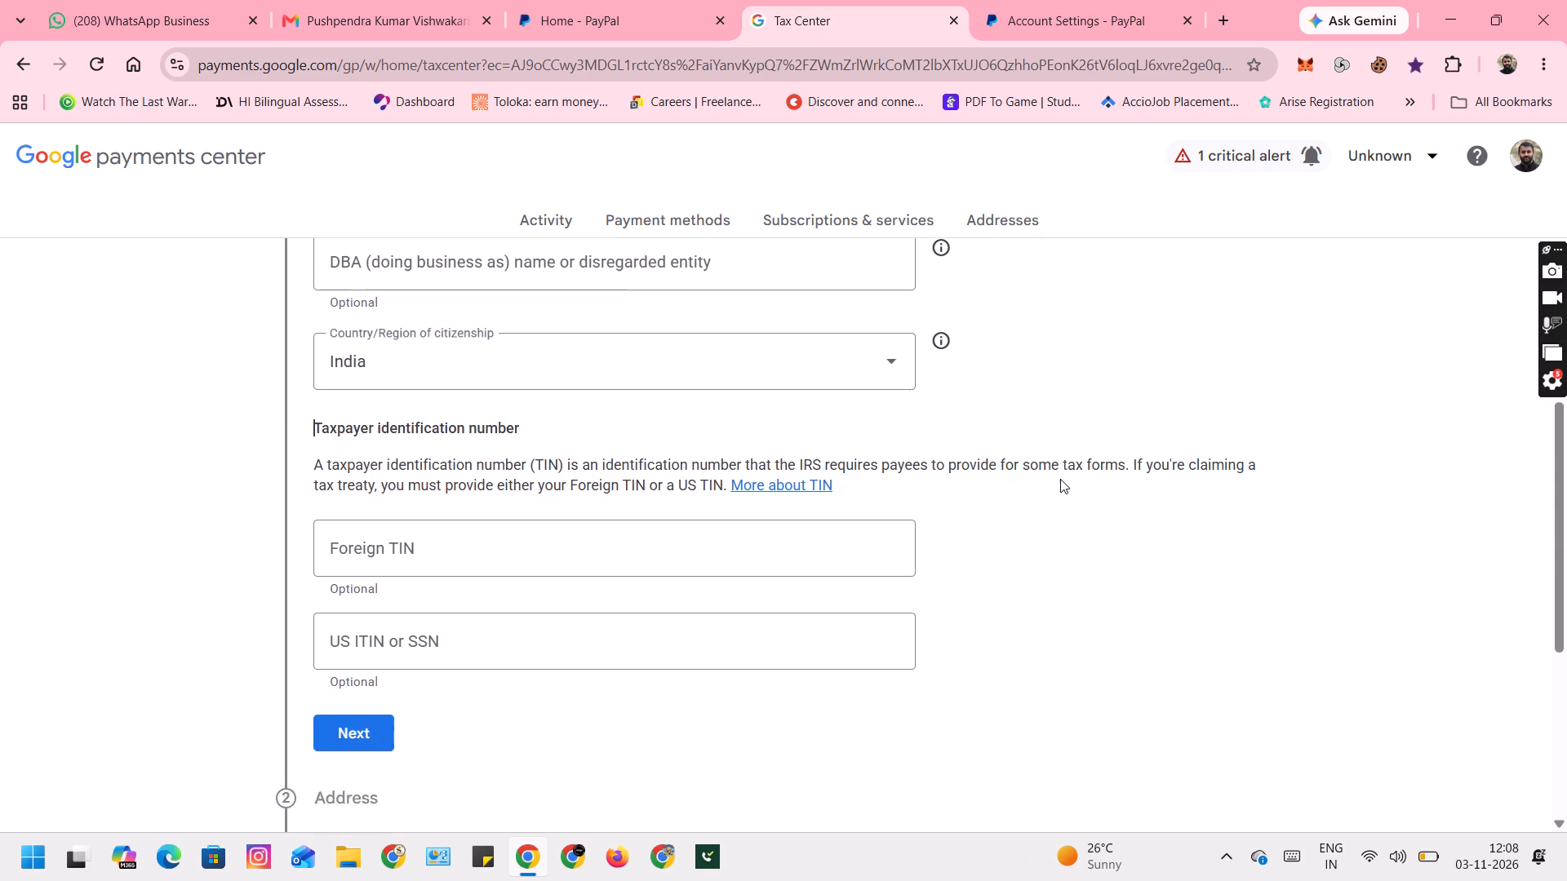
scroll(1060, 479, down, 1)
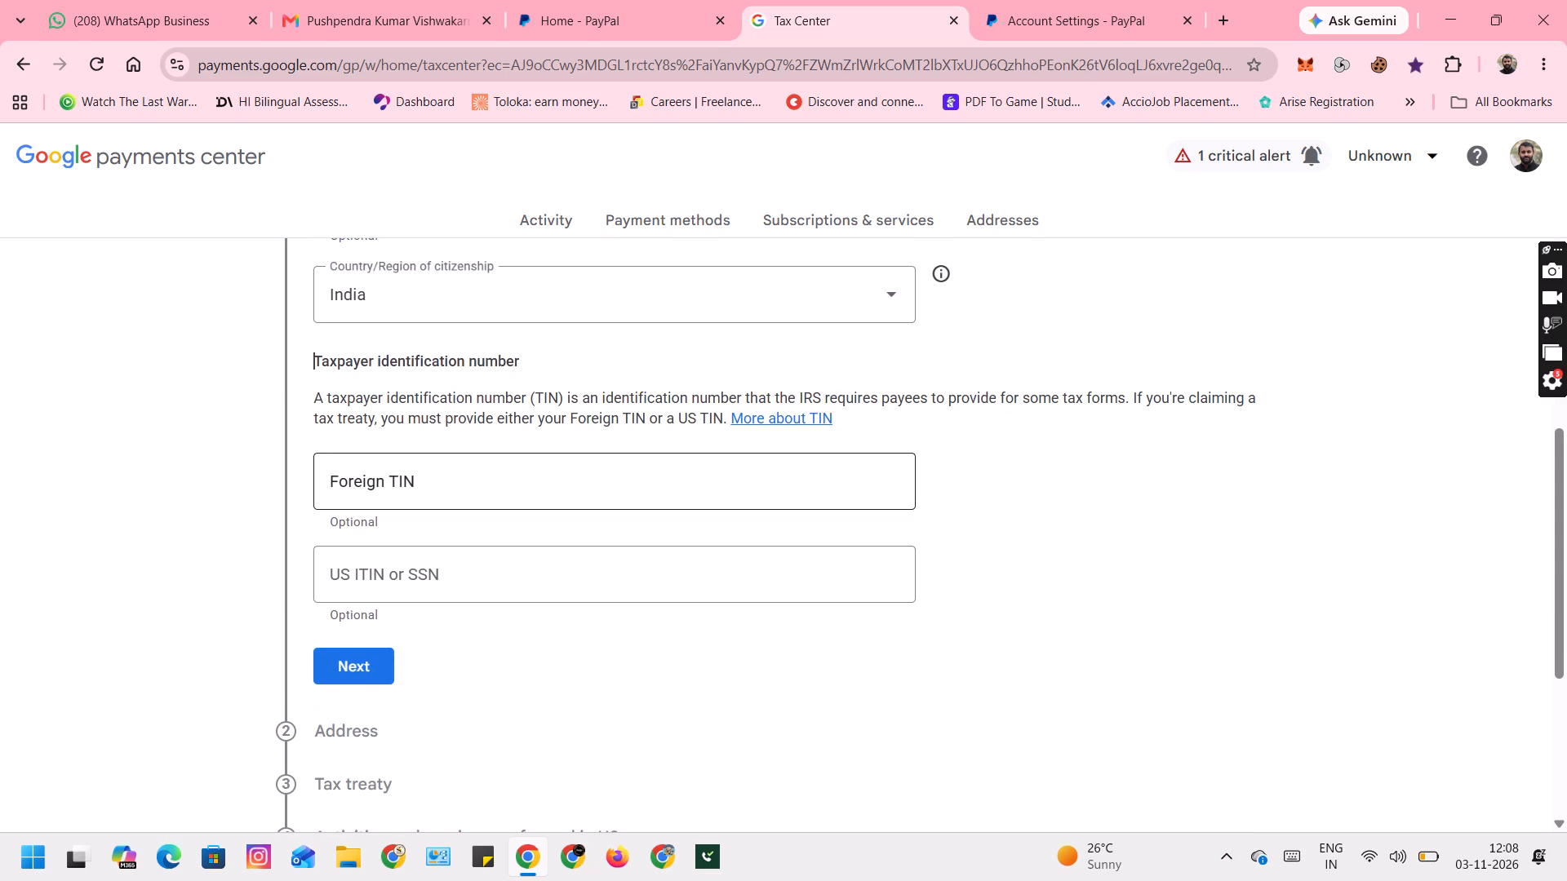
scroll(699, 666, down, 1)
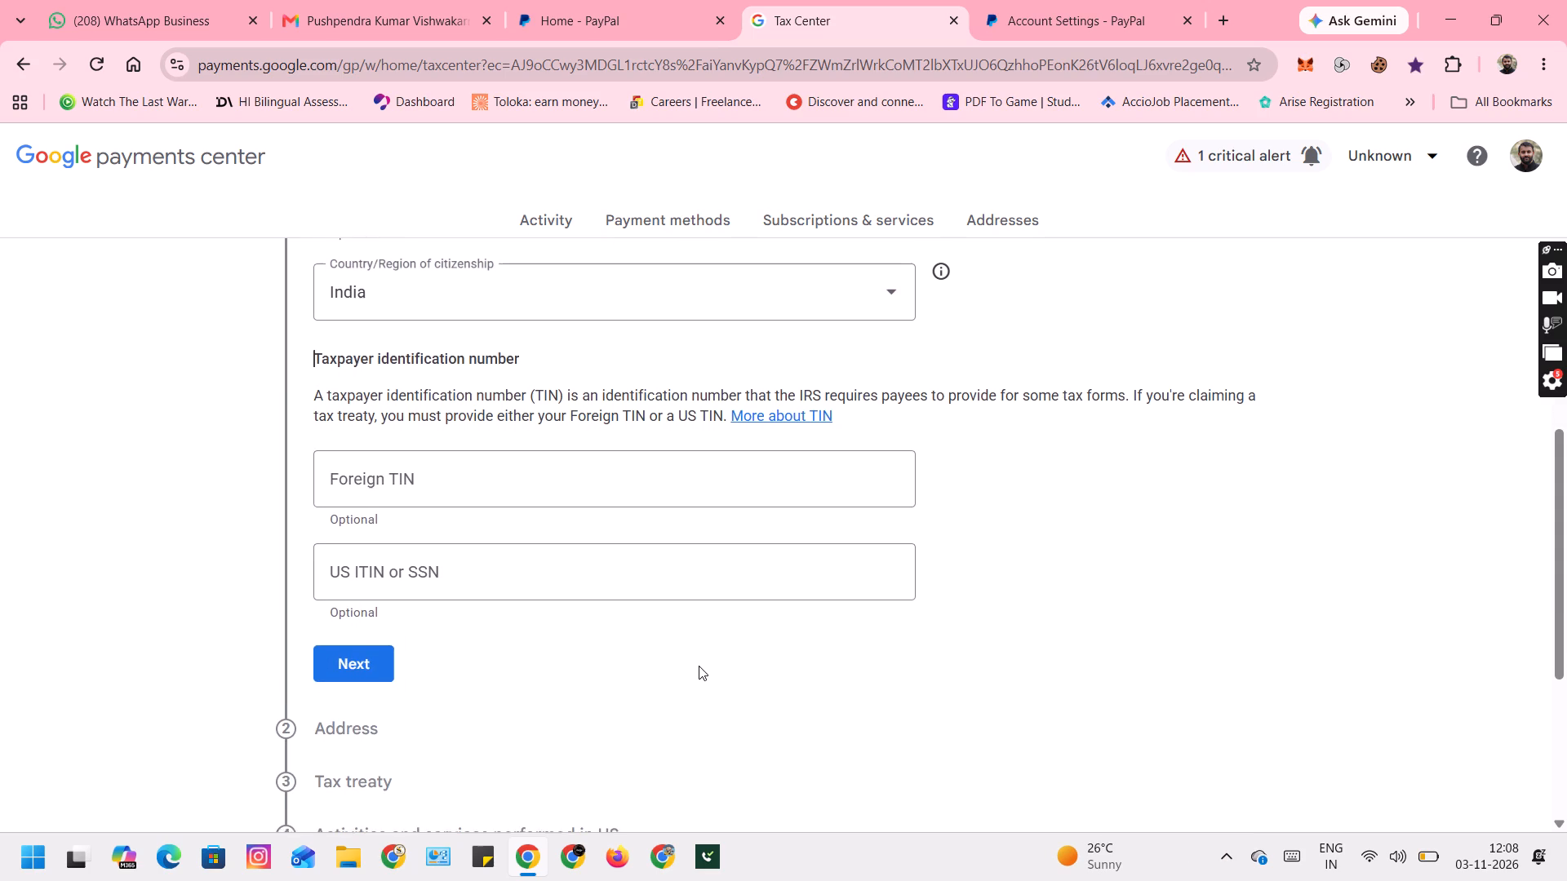
scroll(699, 666, down, 3)
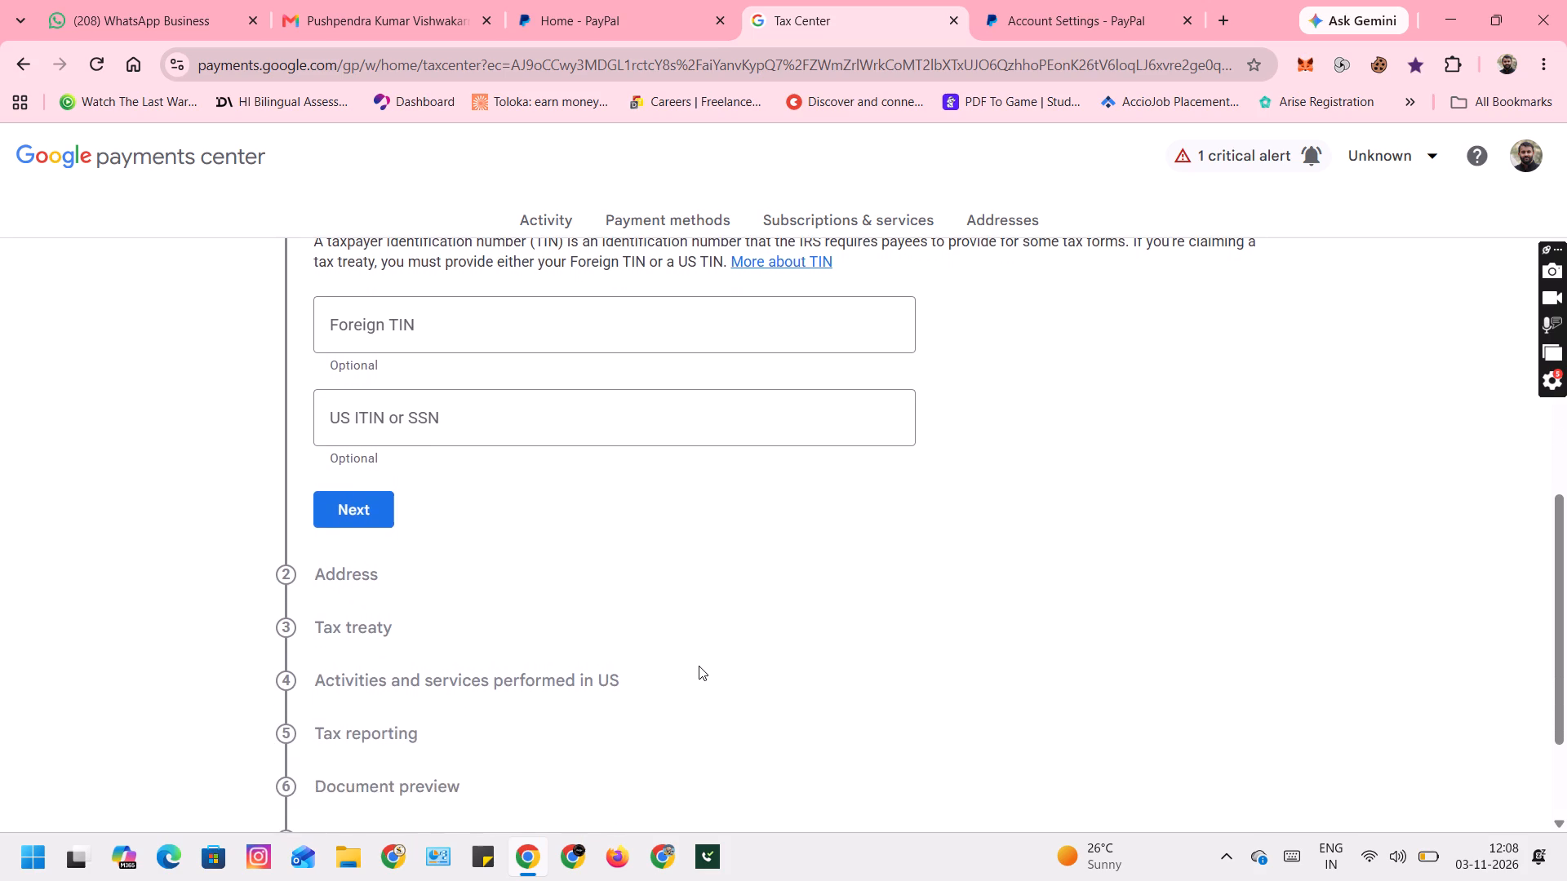
scroll(699, 666, down, 2)
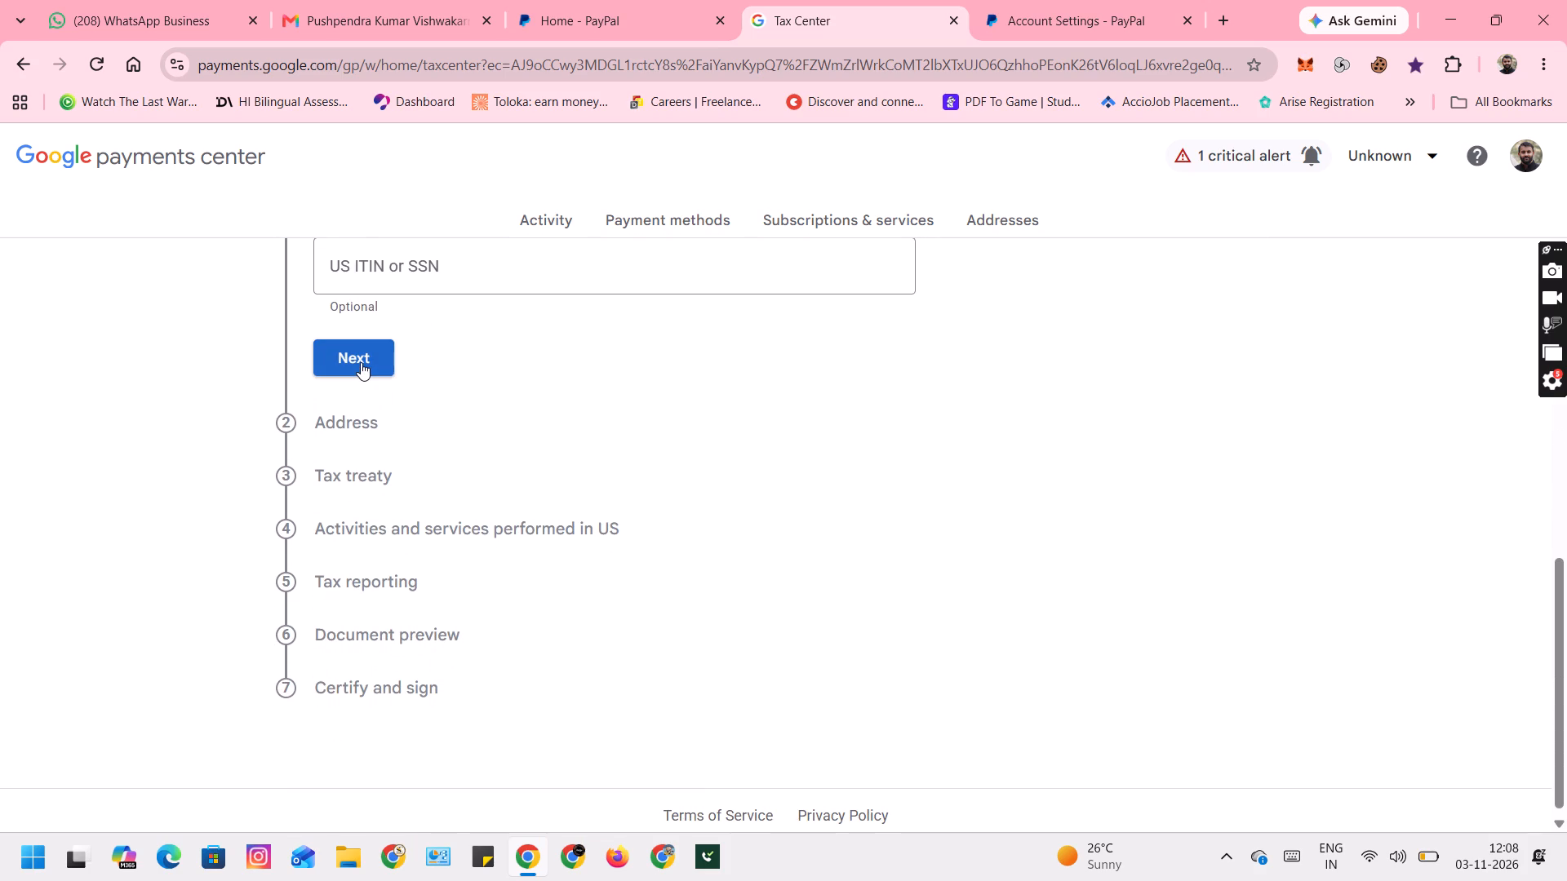
click(361, 362)
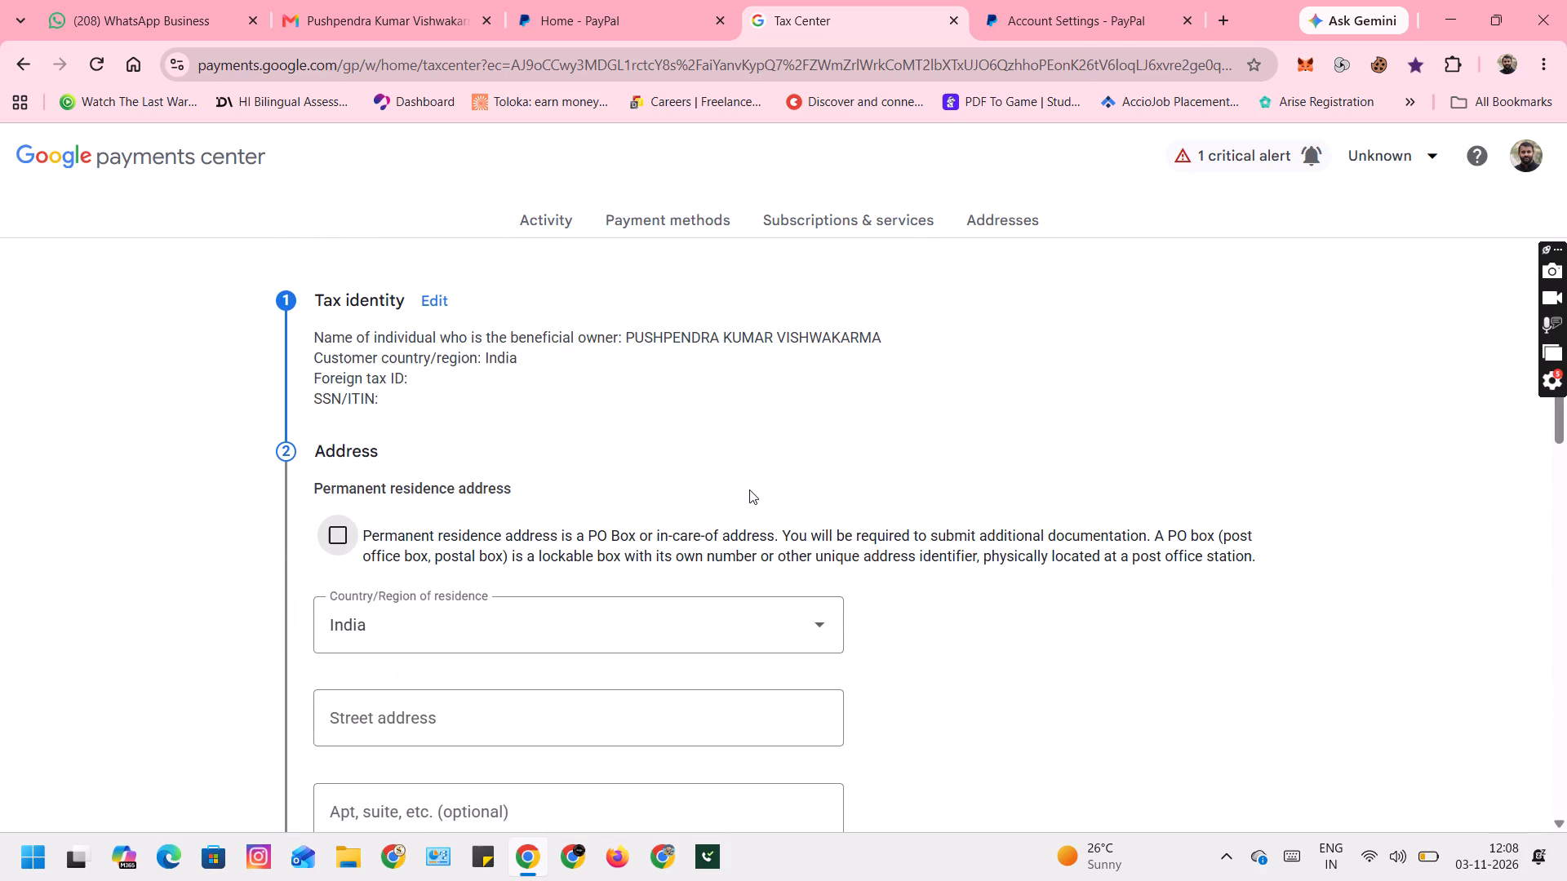
Fill the permanent residence address with the suggested saved address, mark the mailing address as the same, and complete the Address section.
scroll(749, 489, down, 3)
click(749, 489)
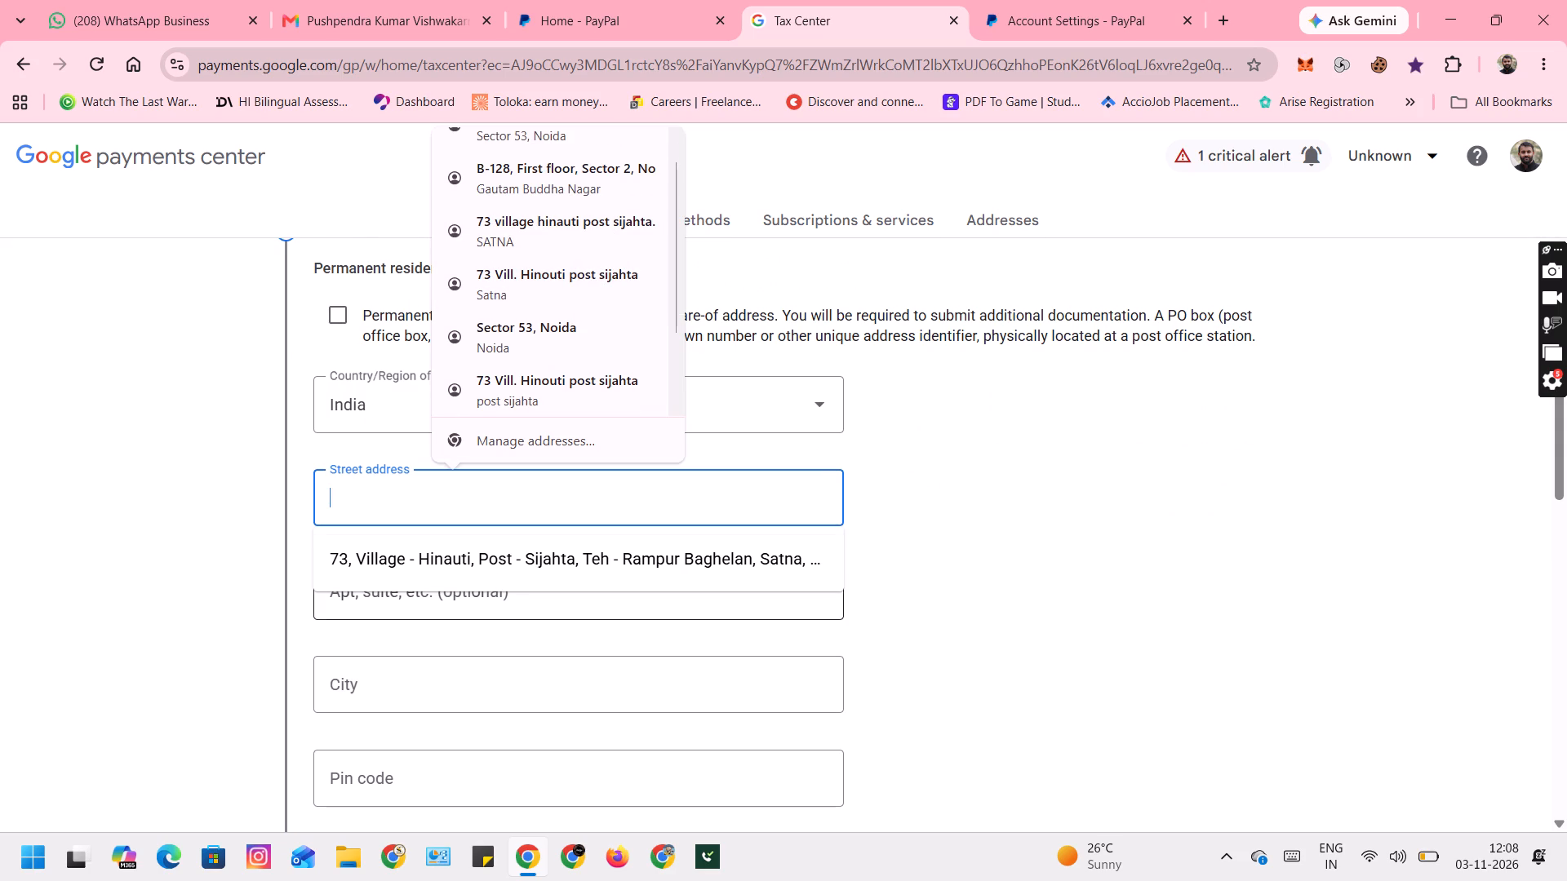
click(615, 560)
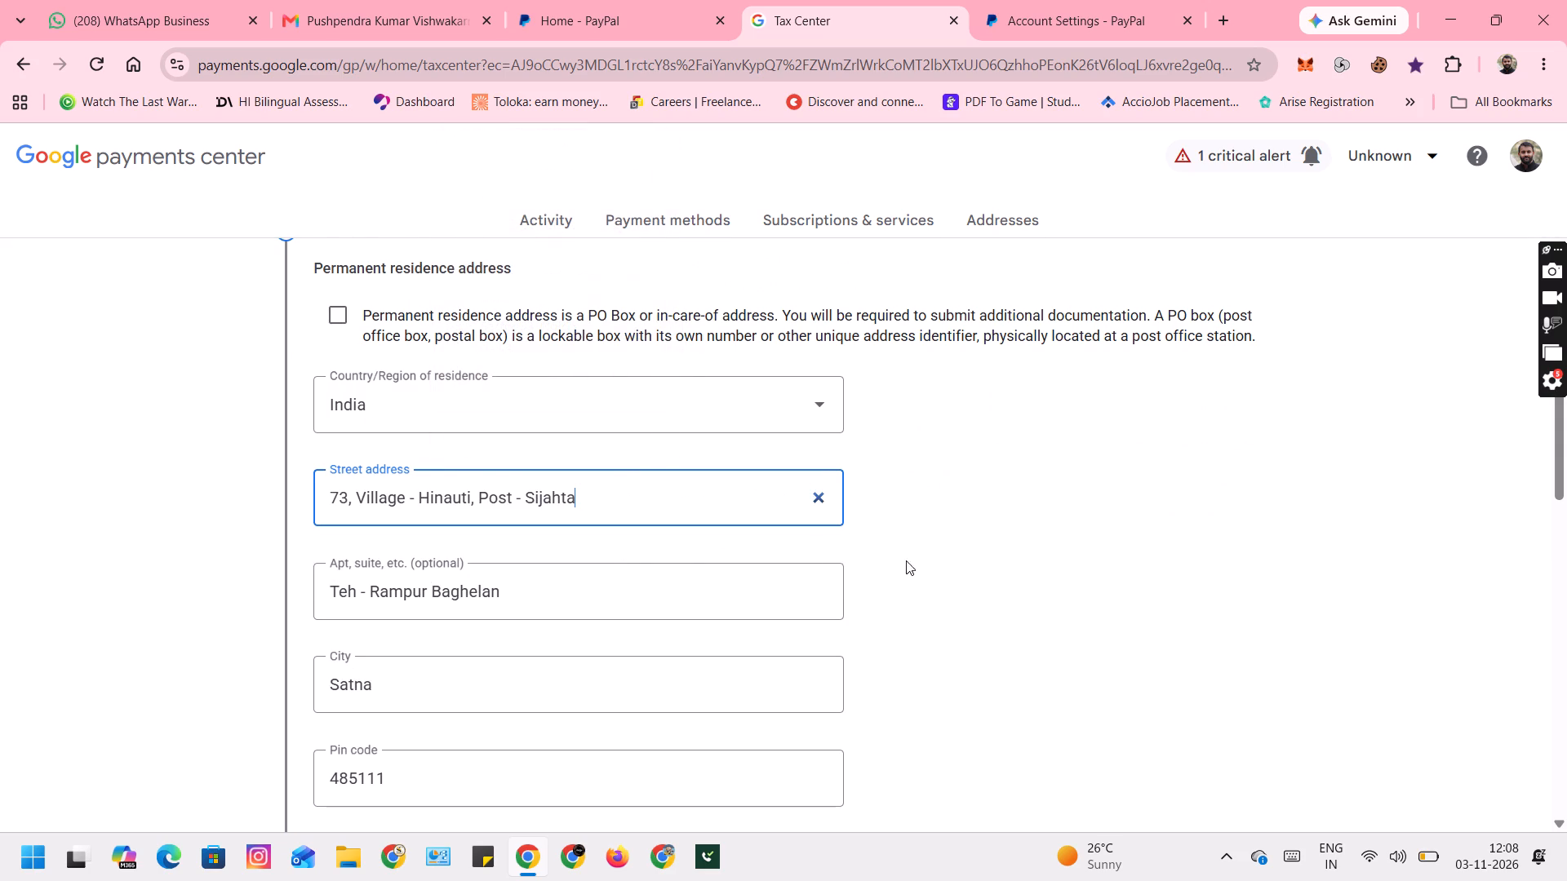
scroll(935, 574, down, 3)
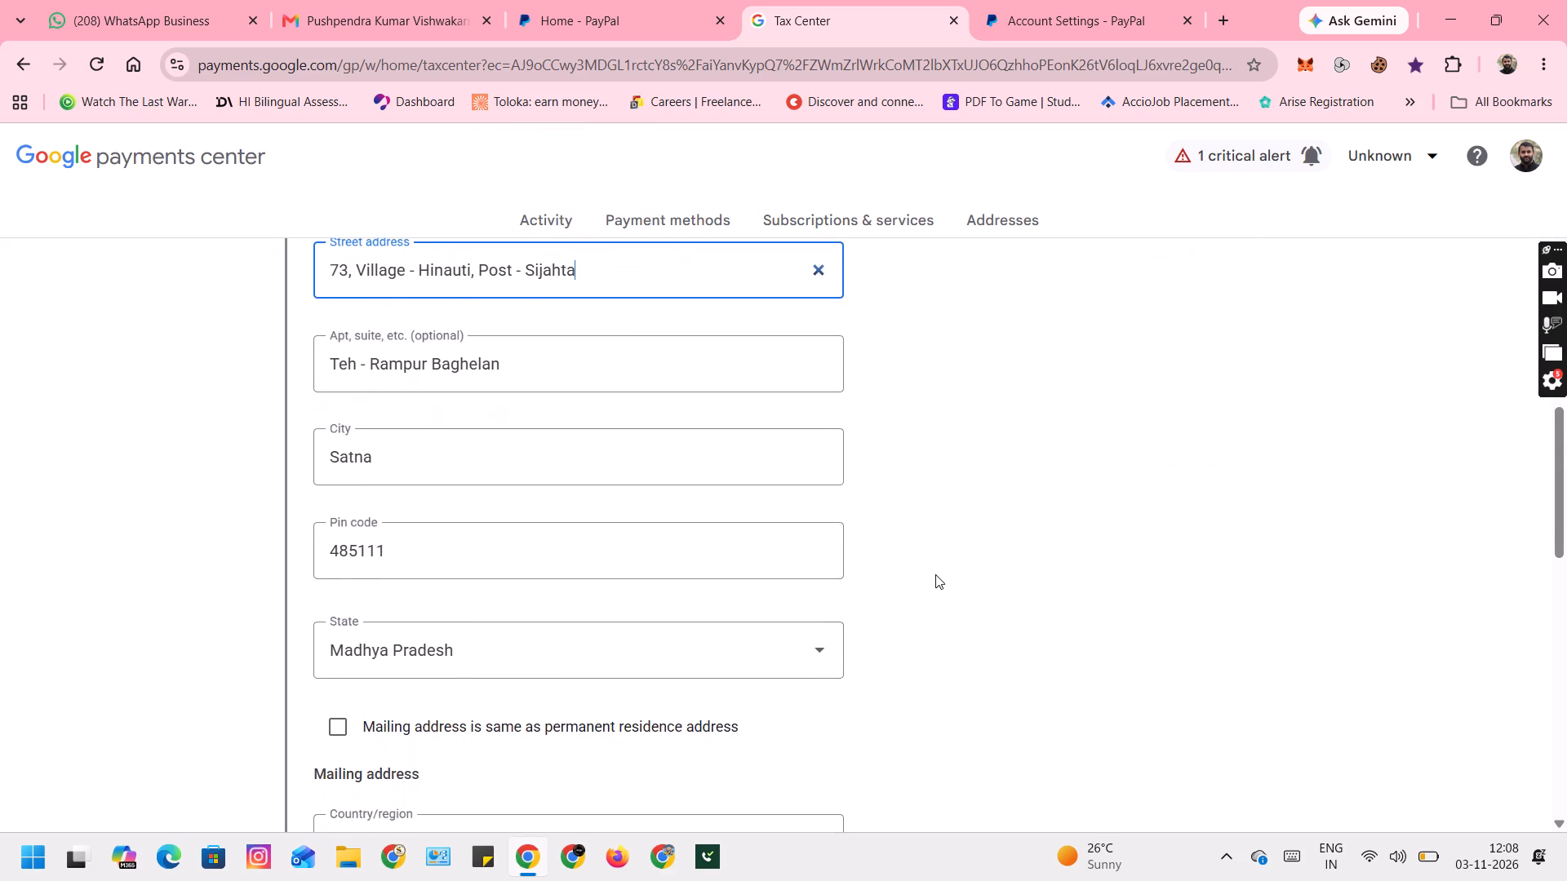
scroll(935, 574, down, 3)
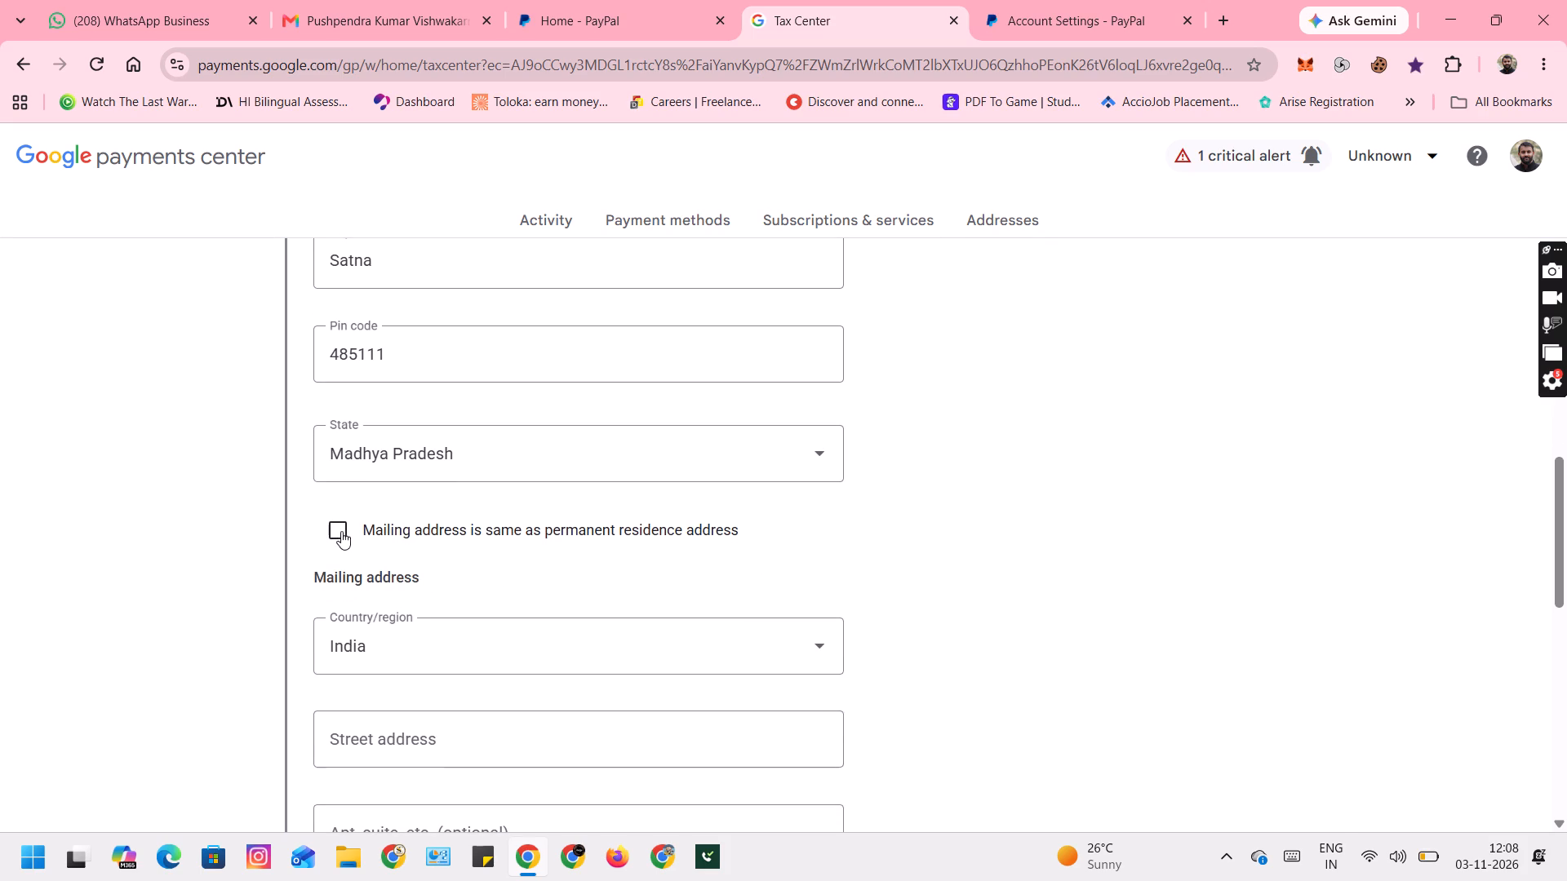
click(339, 531)
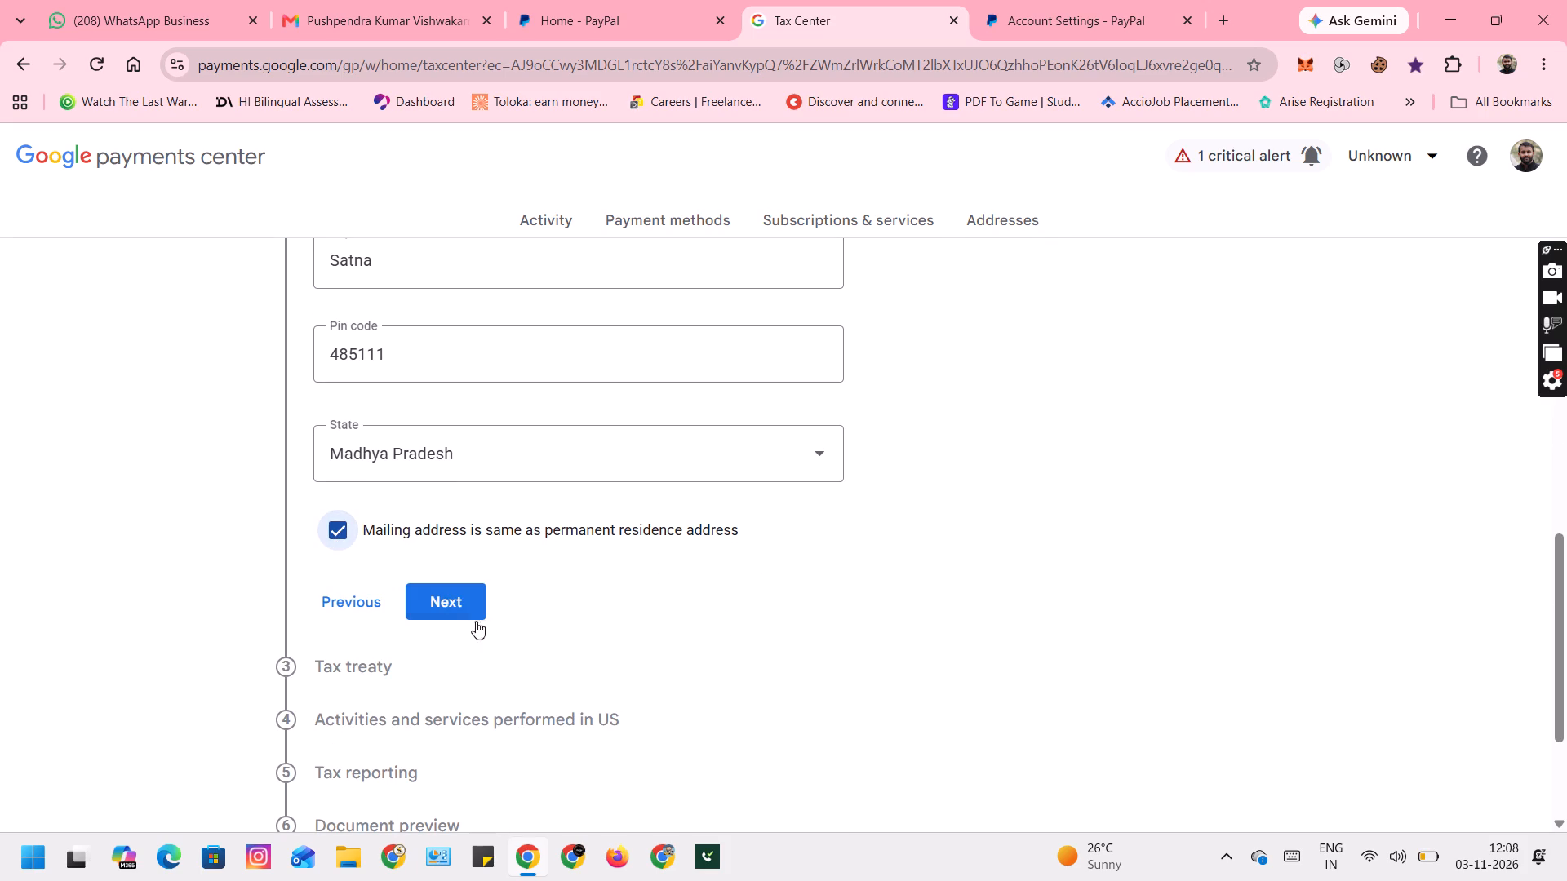
click(450, 611)
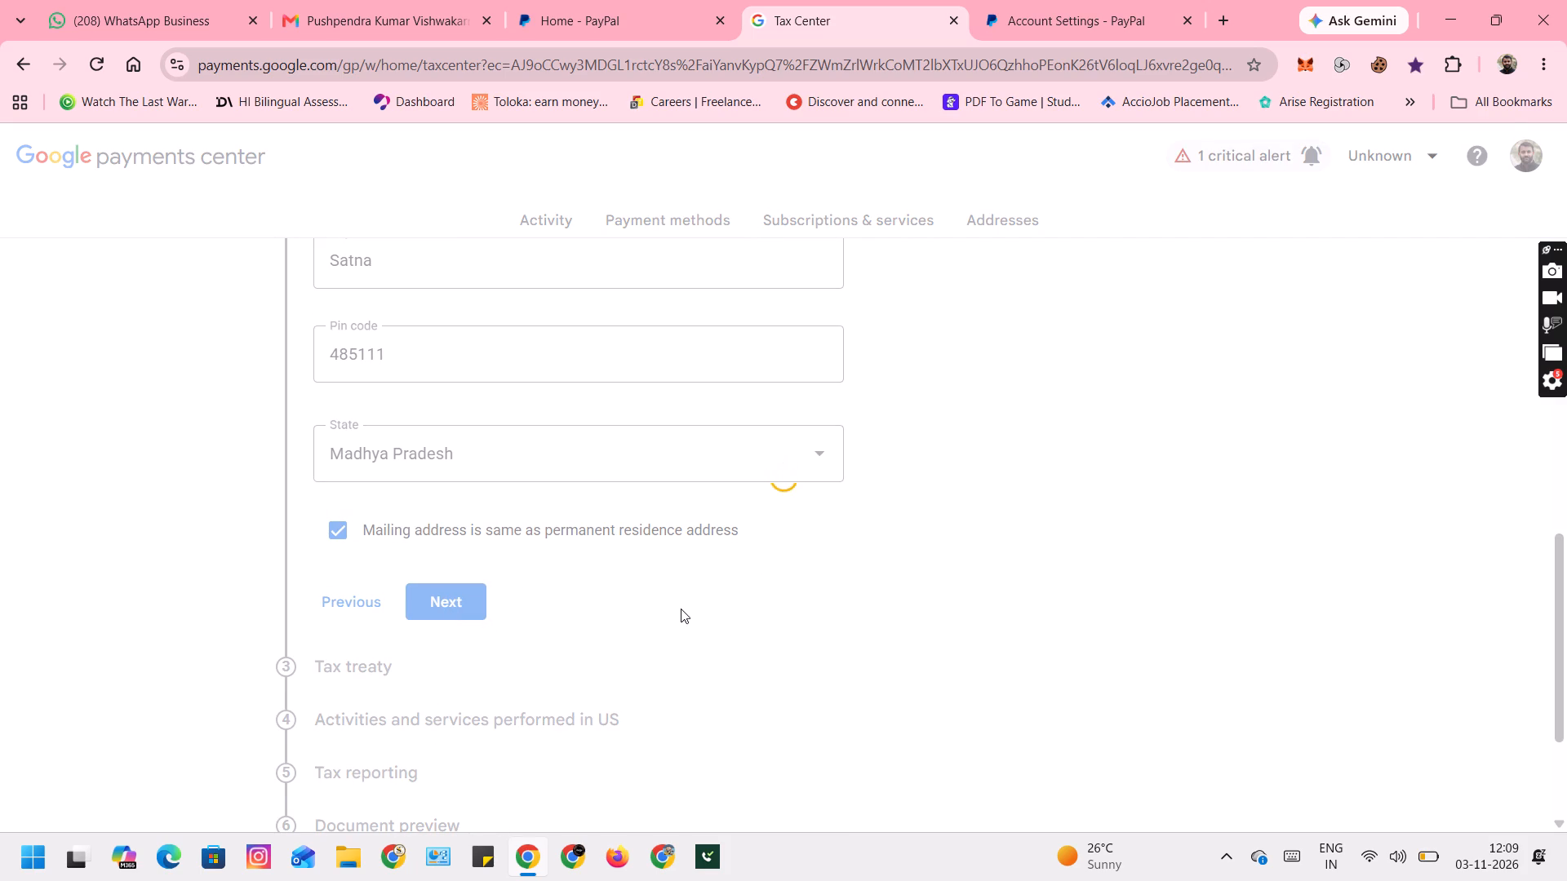
In the Tax treaty section, claim eligibility for a reduced withholding rate as a treaty resident of India.
scroll(681, 609, down, 3)
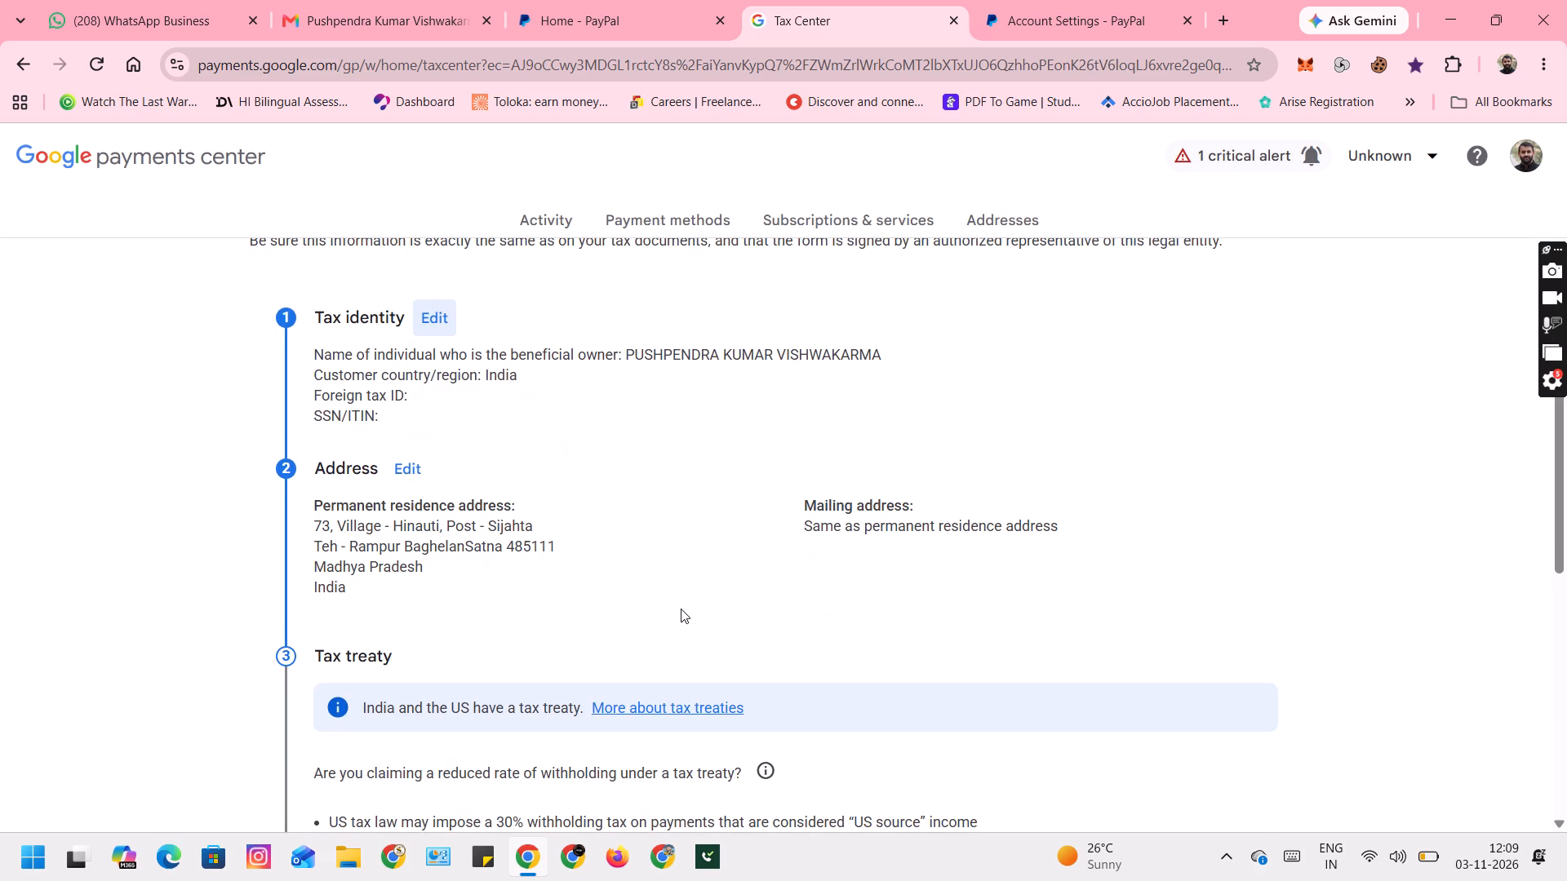
scroll(681, 609, down, 4)
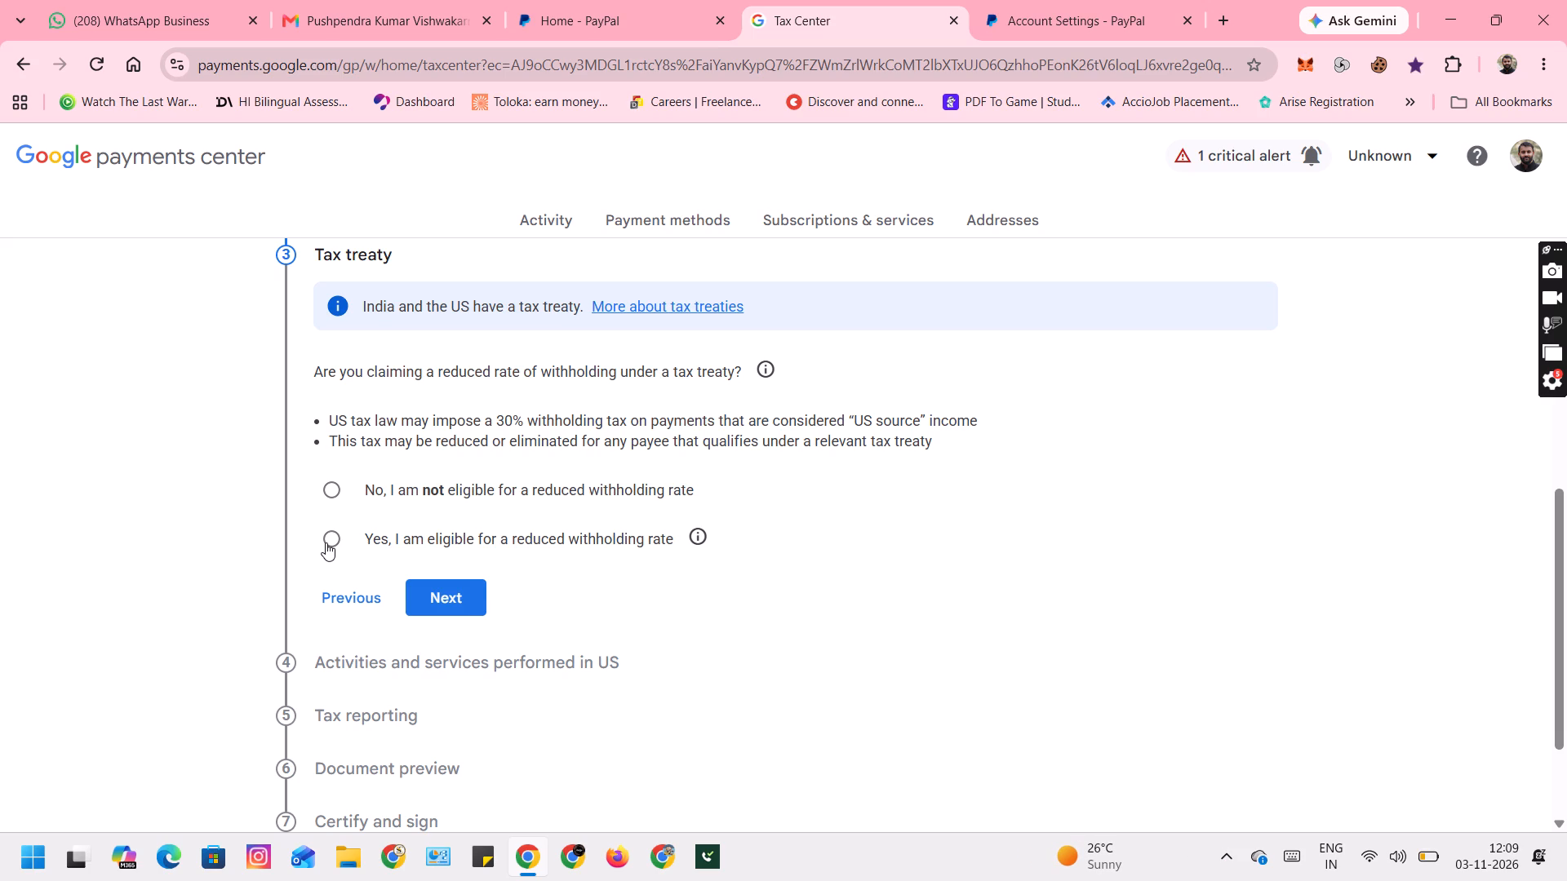
click(326, 542)
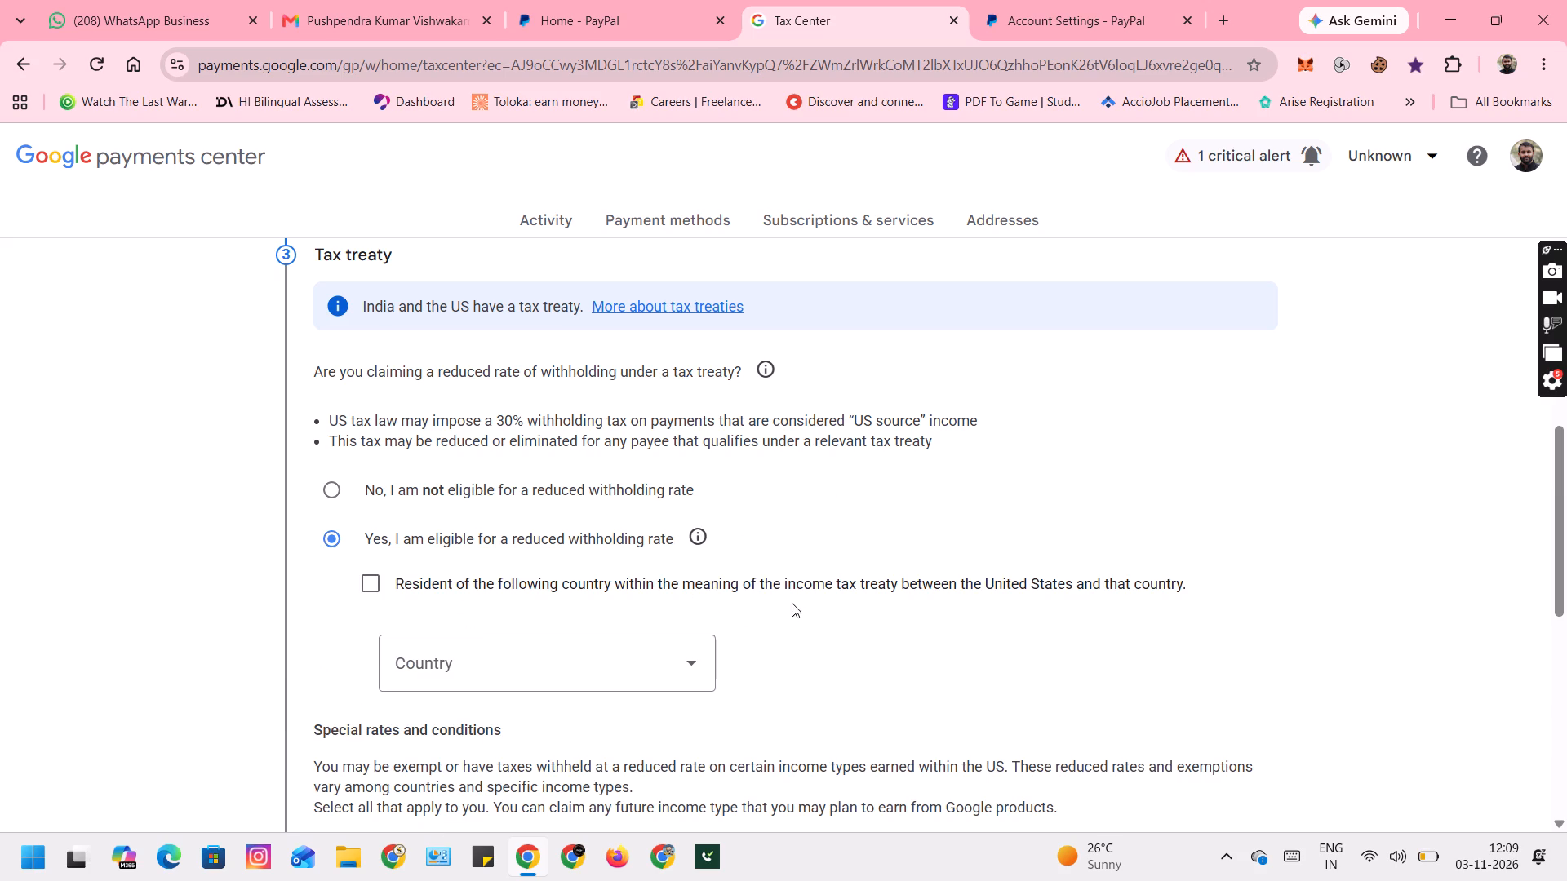
click(371, 581)
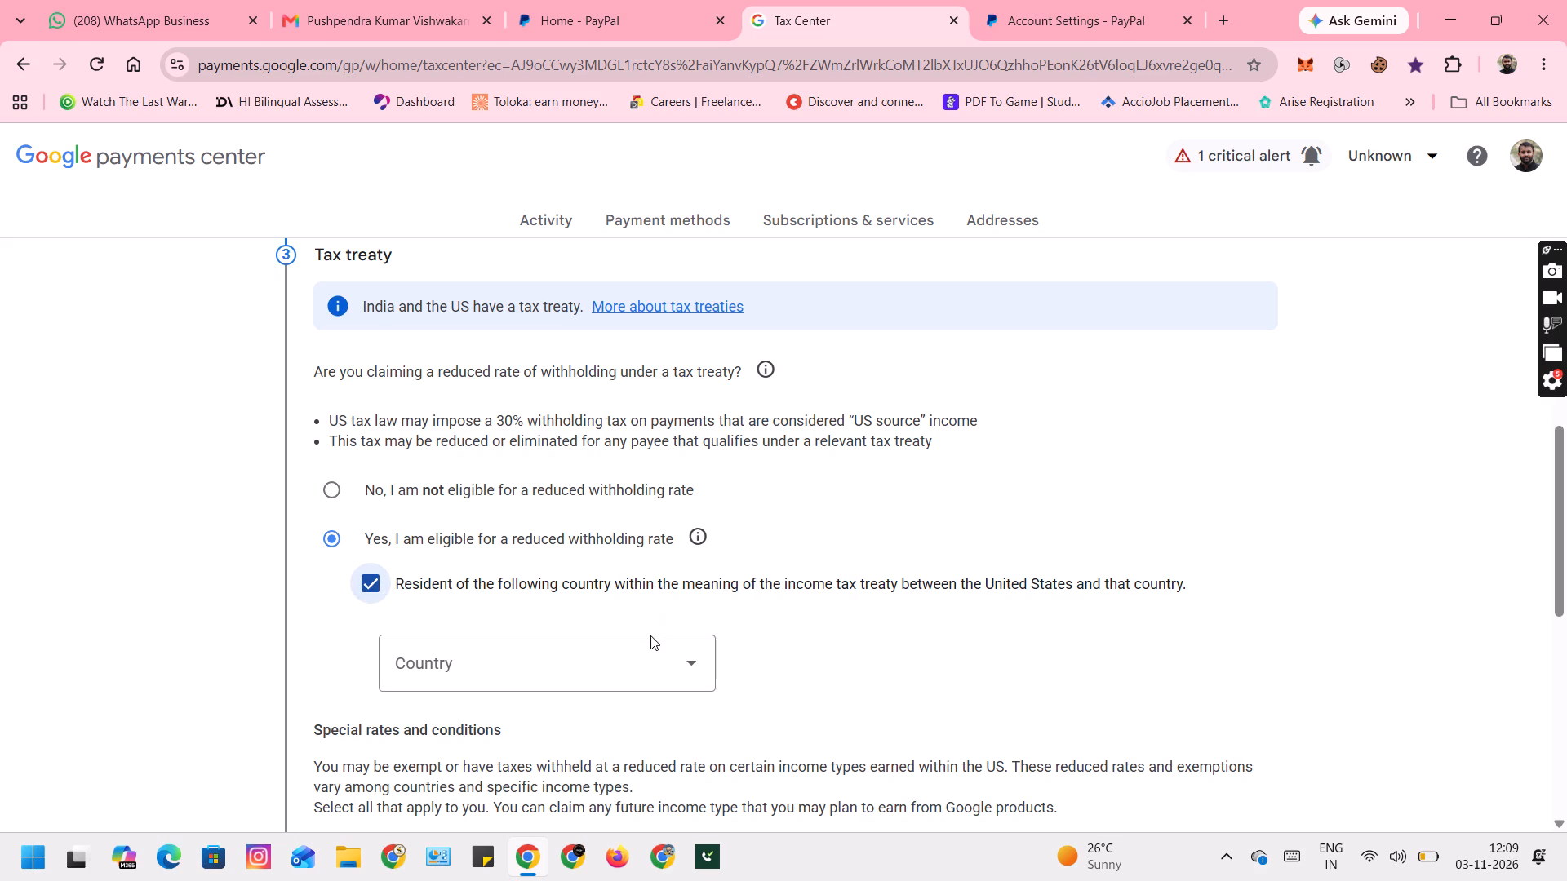
click(650, 657)
text(india)
click(473, 441)
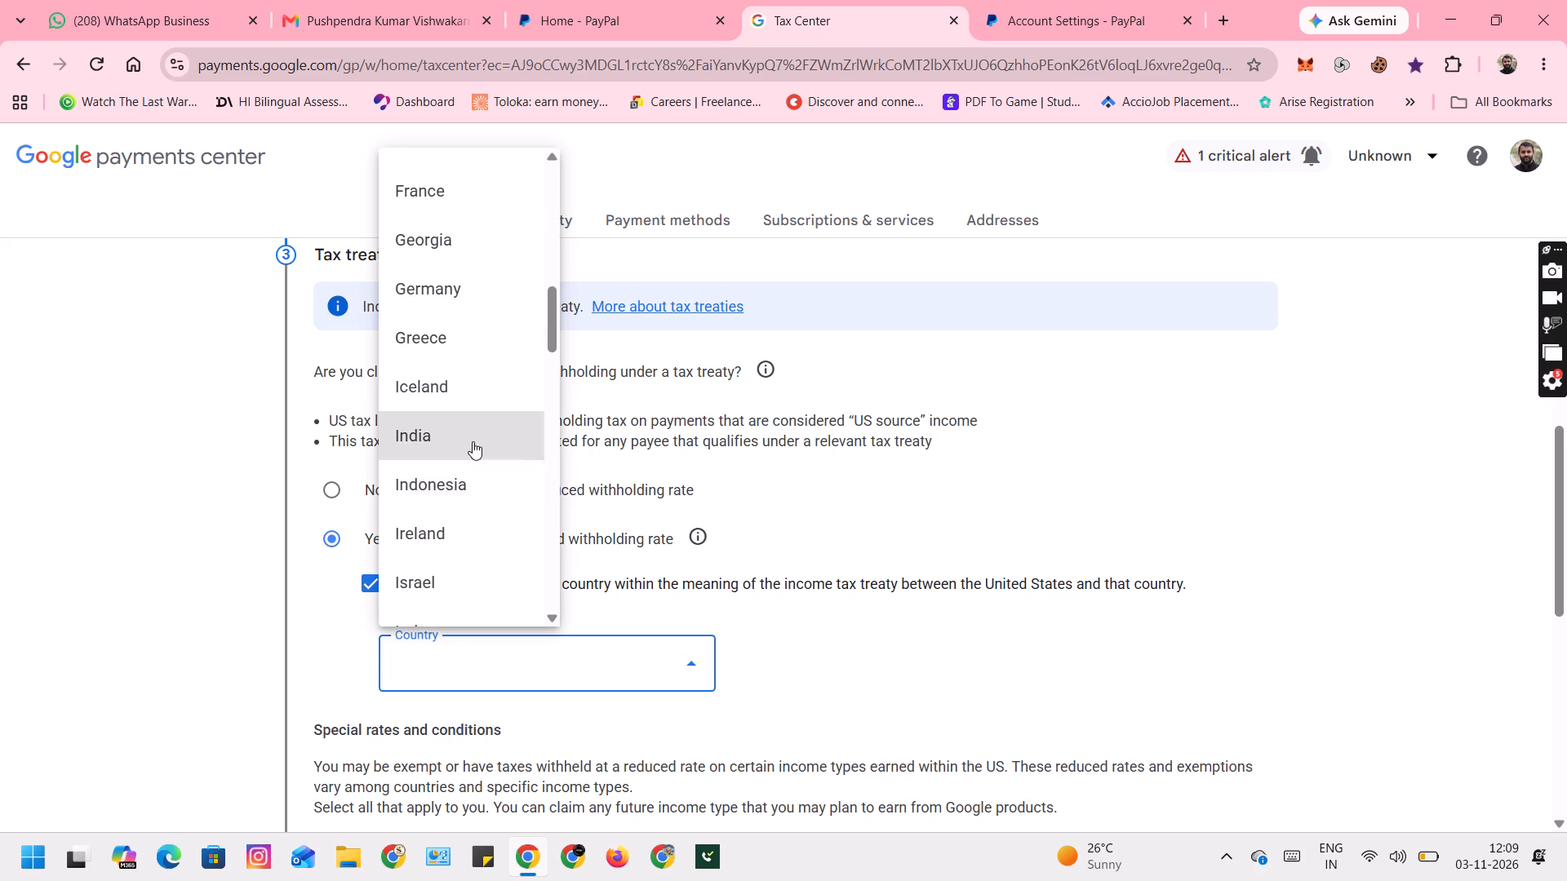
click(928, 651)
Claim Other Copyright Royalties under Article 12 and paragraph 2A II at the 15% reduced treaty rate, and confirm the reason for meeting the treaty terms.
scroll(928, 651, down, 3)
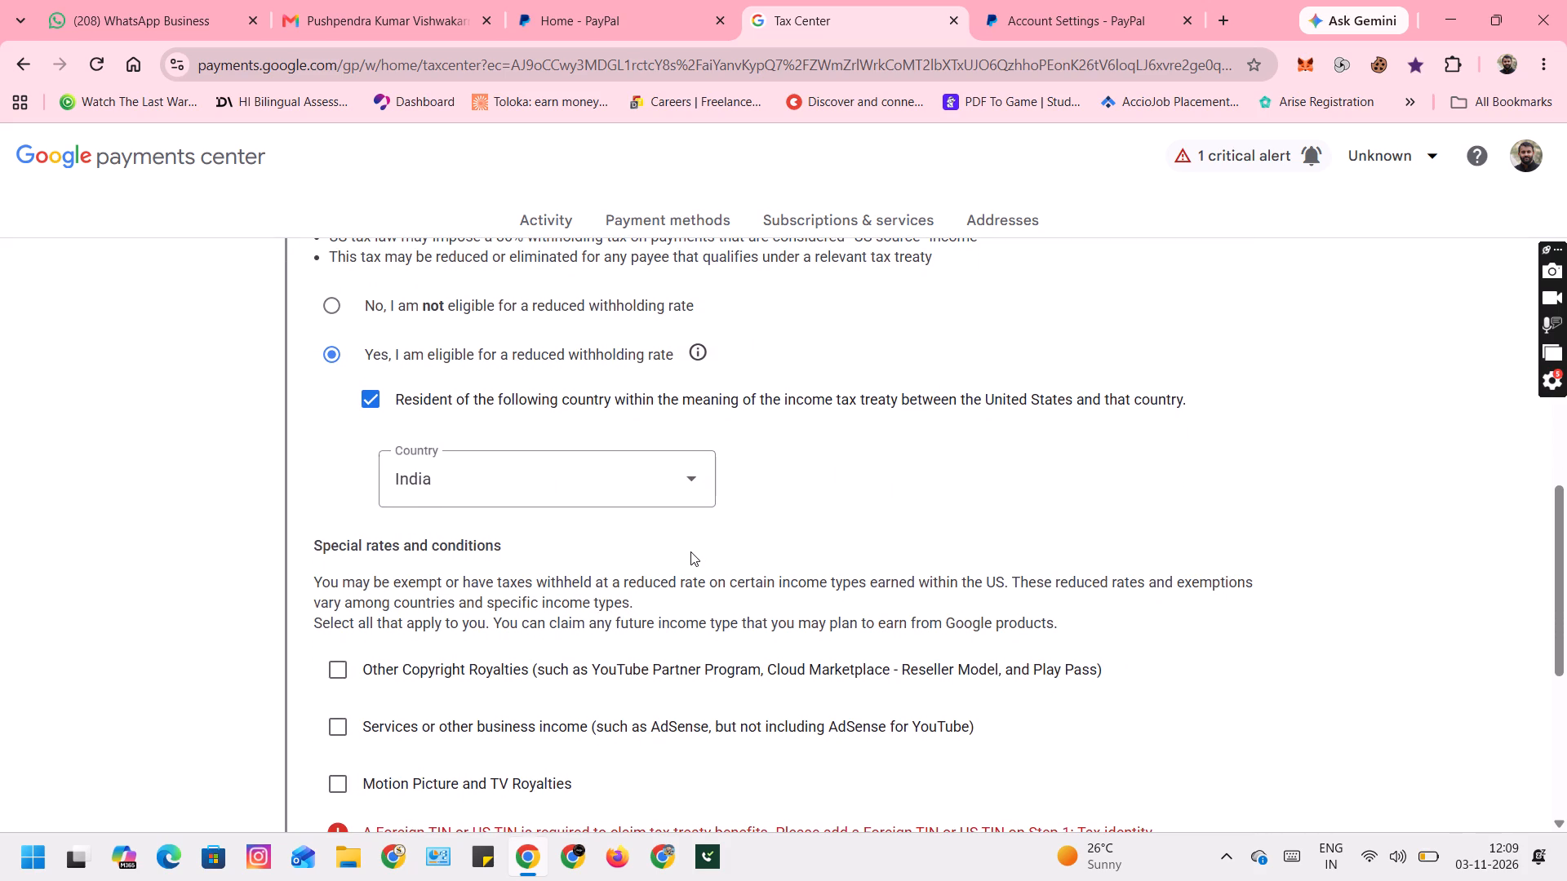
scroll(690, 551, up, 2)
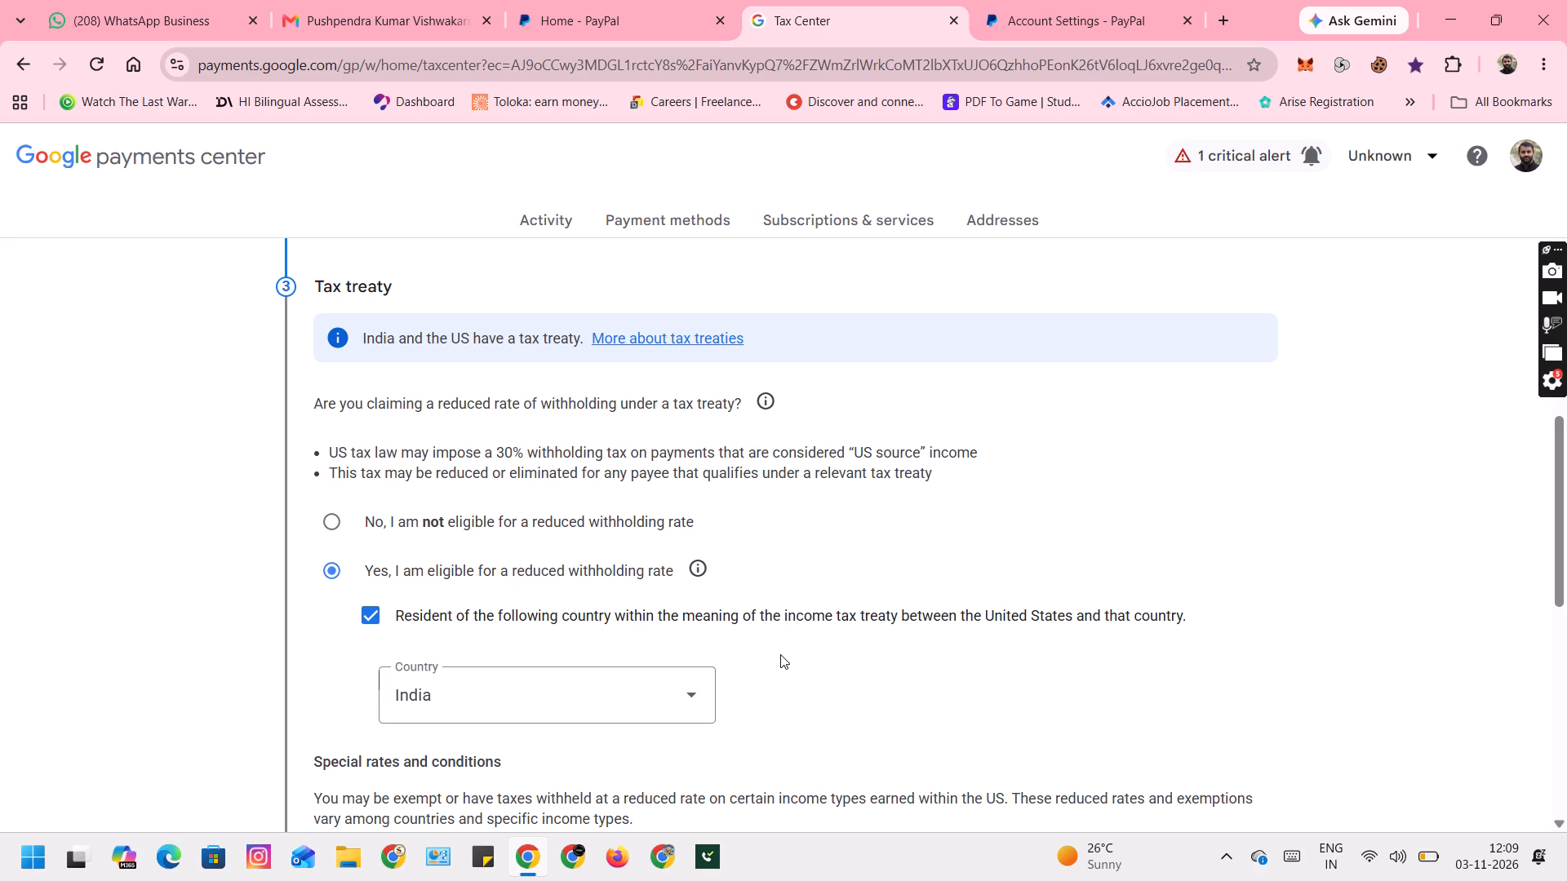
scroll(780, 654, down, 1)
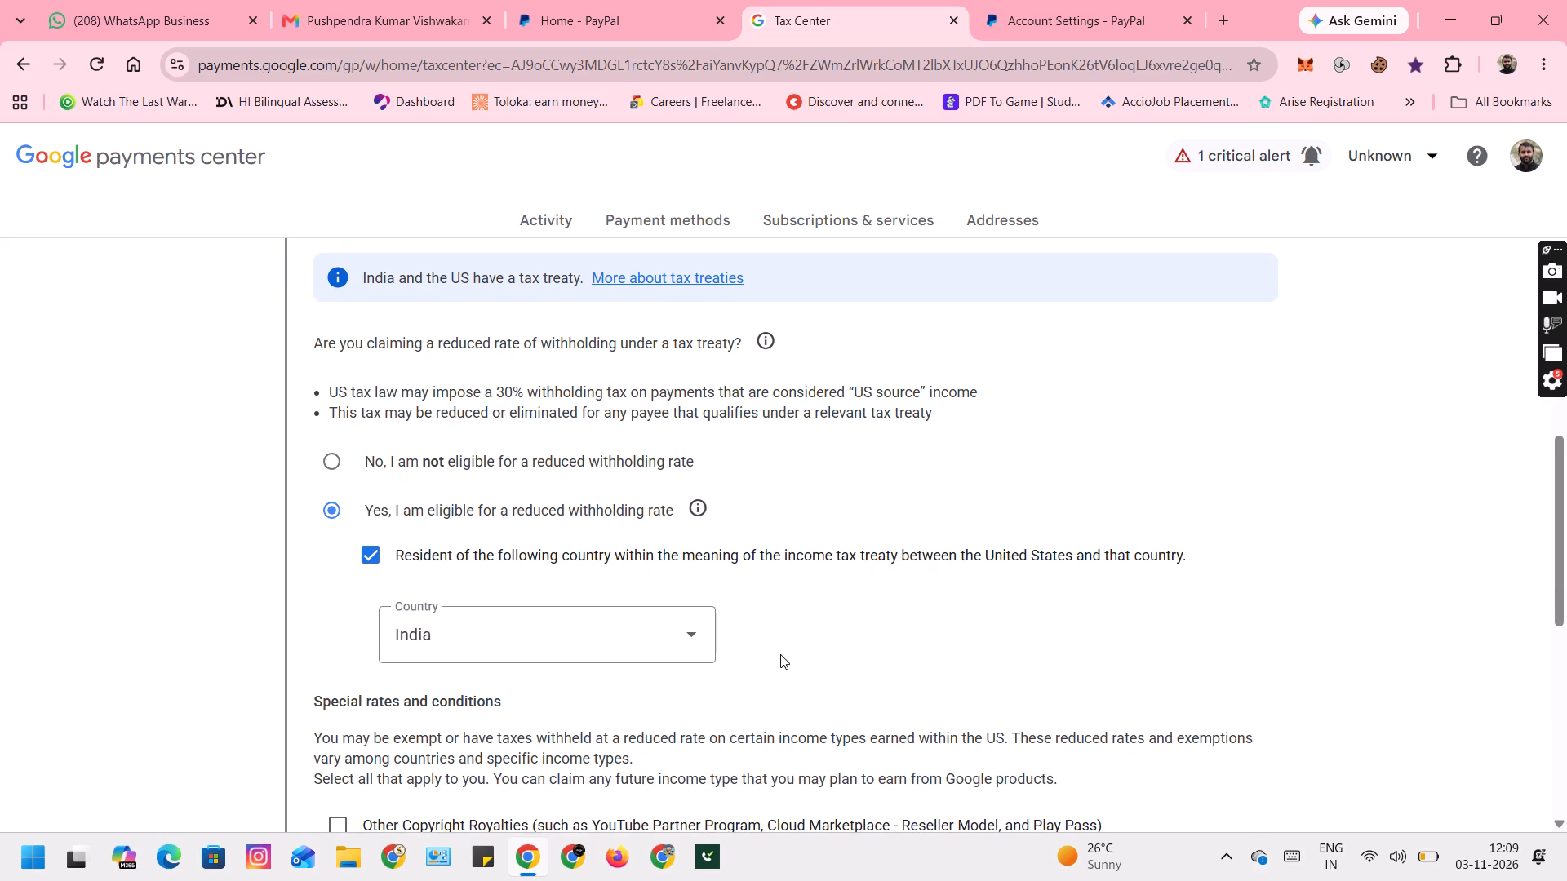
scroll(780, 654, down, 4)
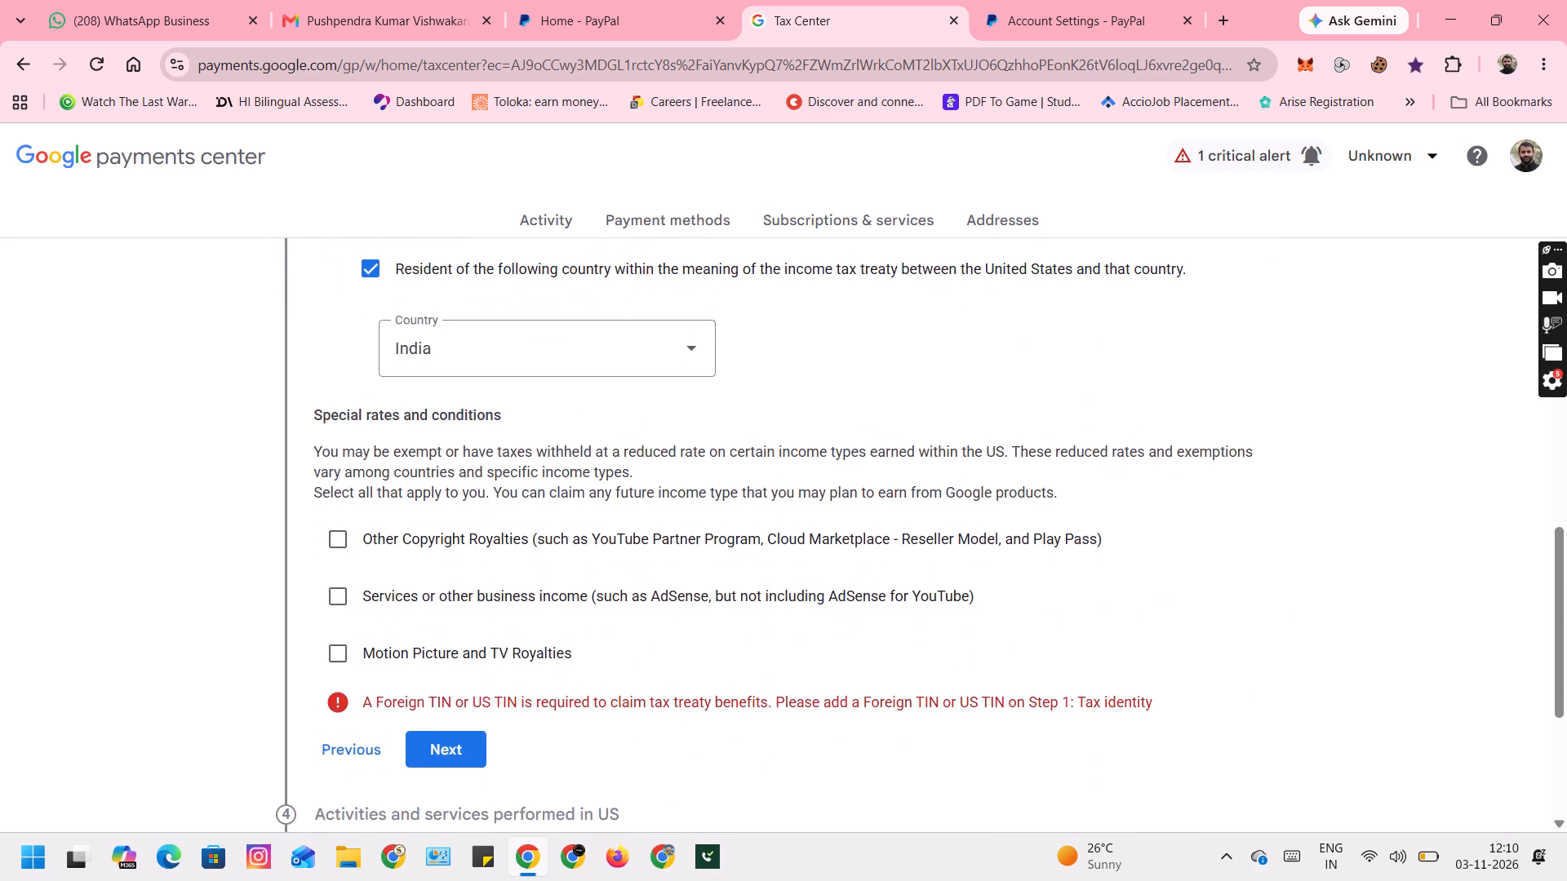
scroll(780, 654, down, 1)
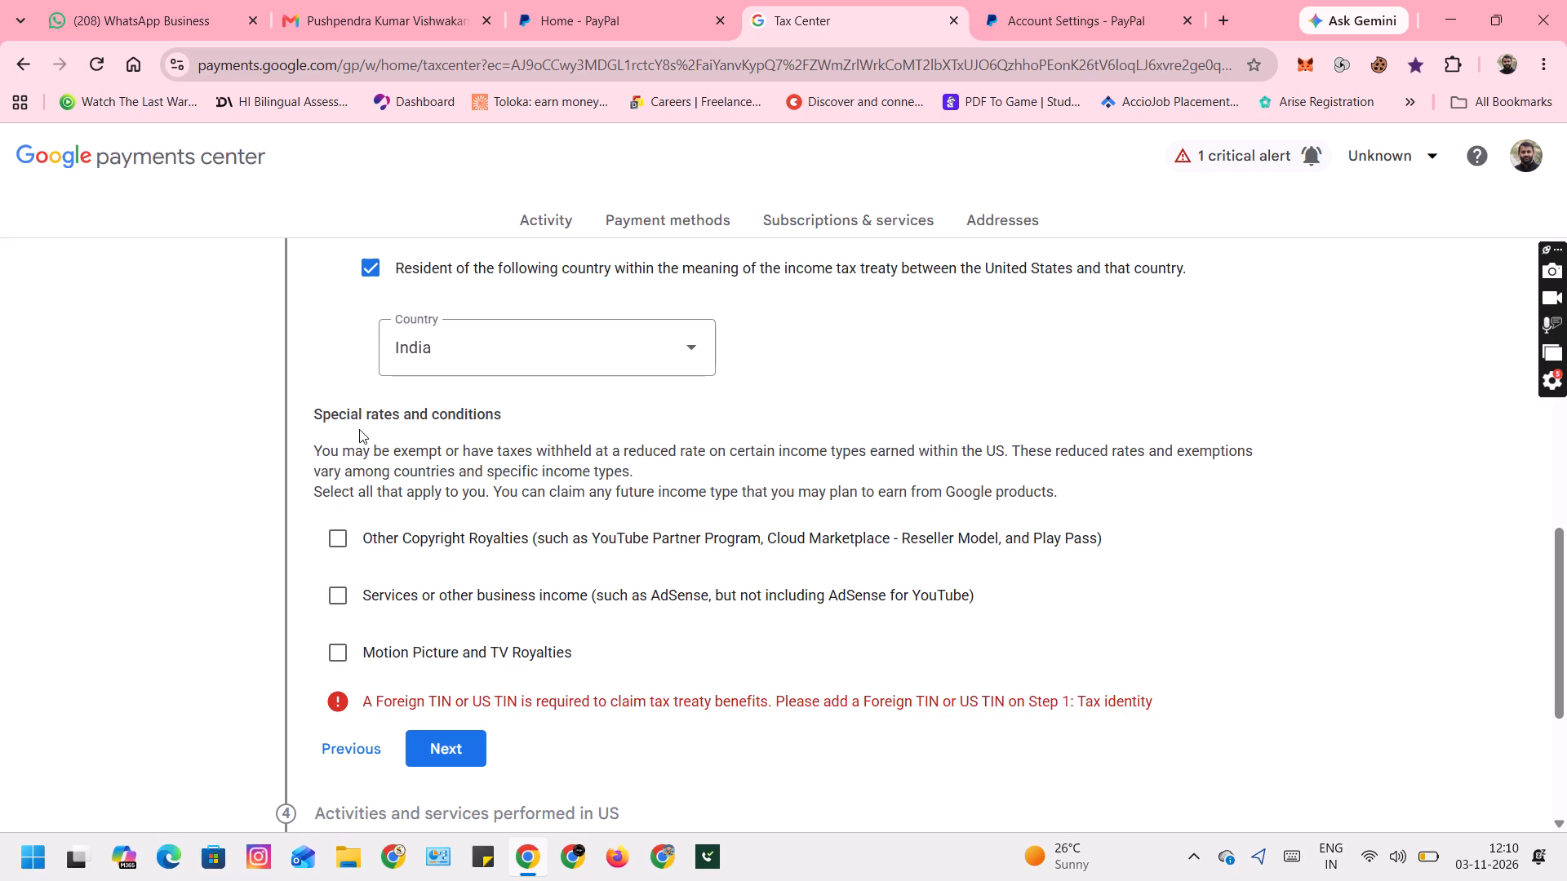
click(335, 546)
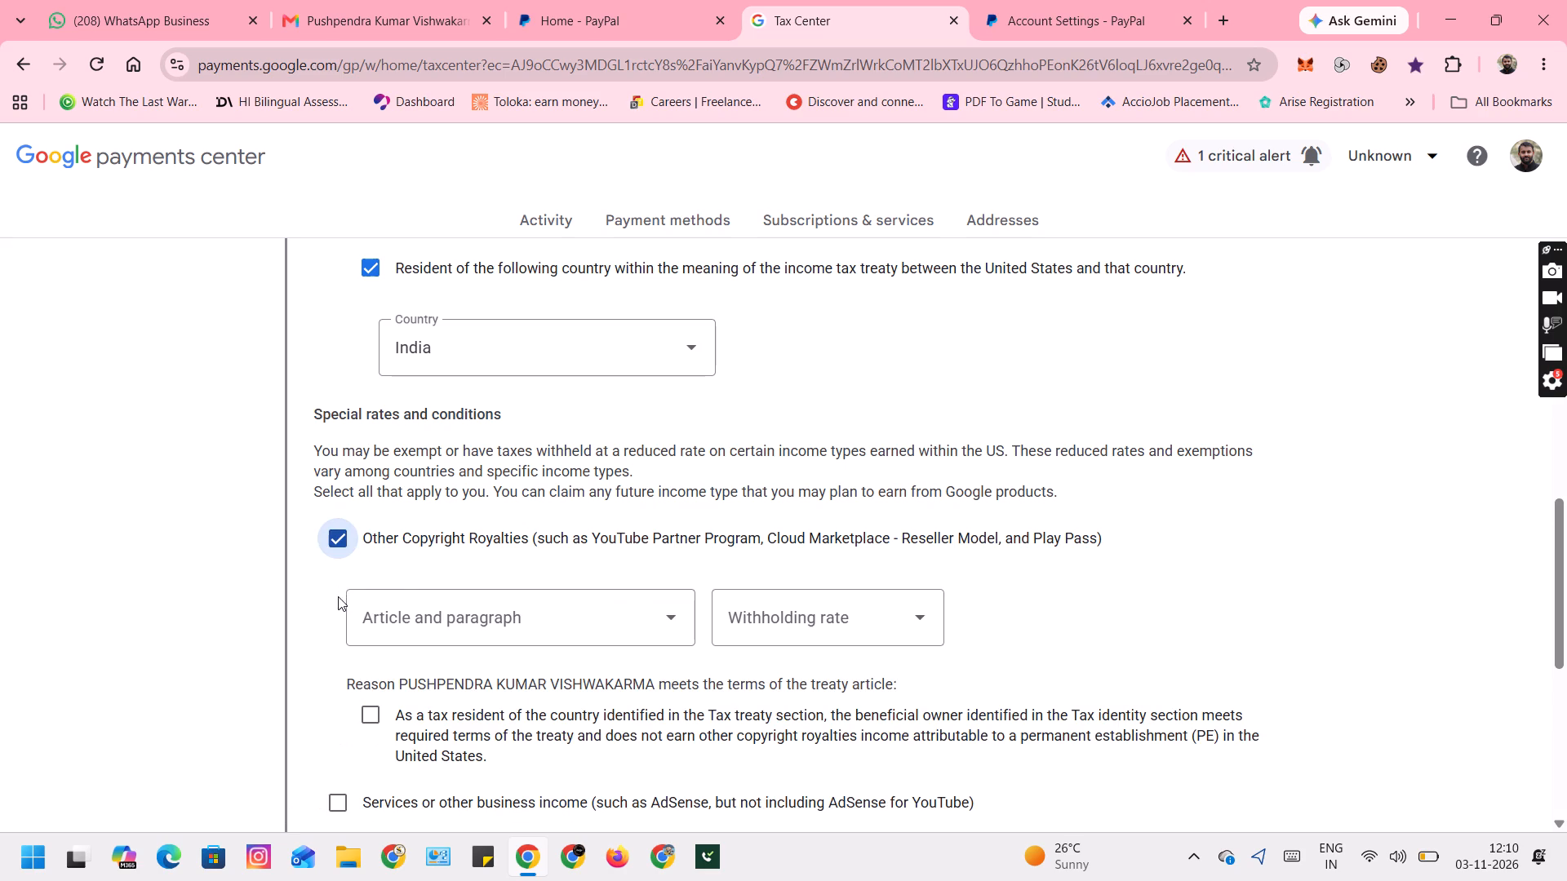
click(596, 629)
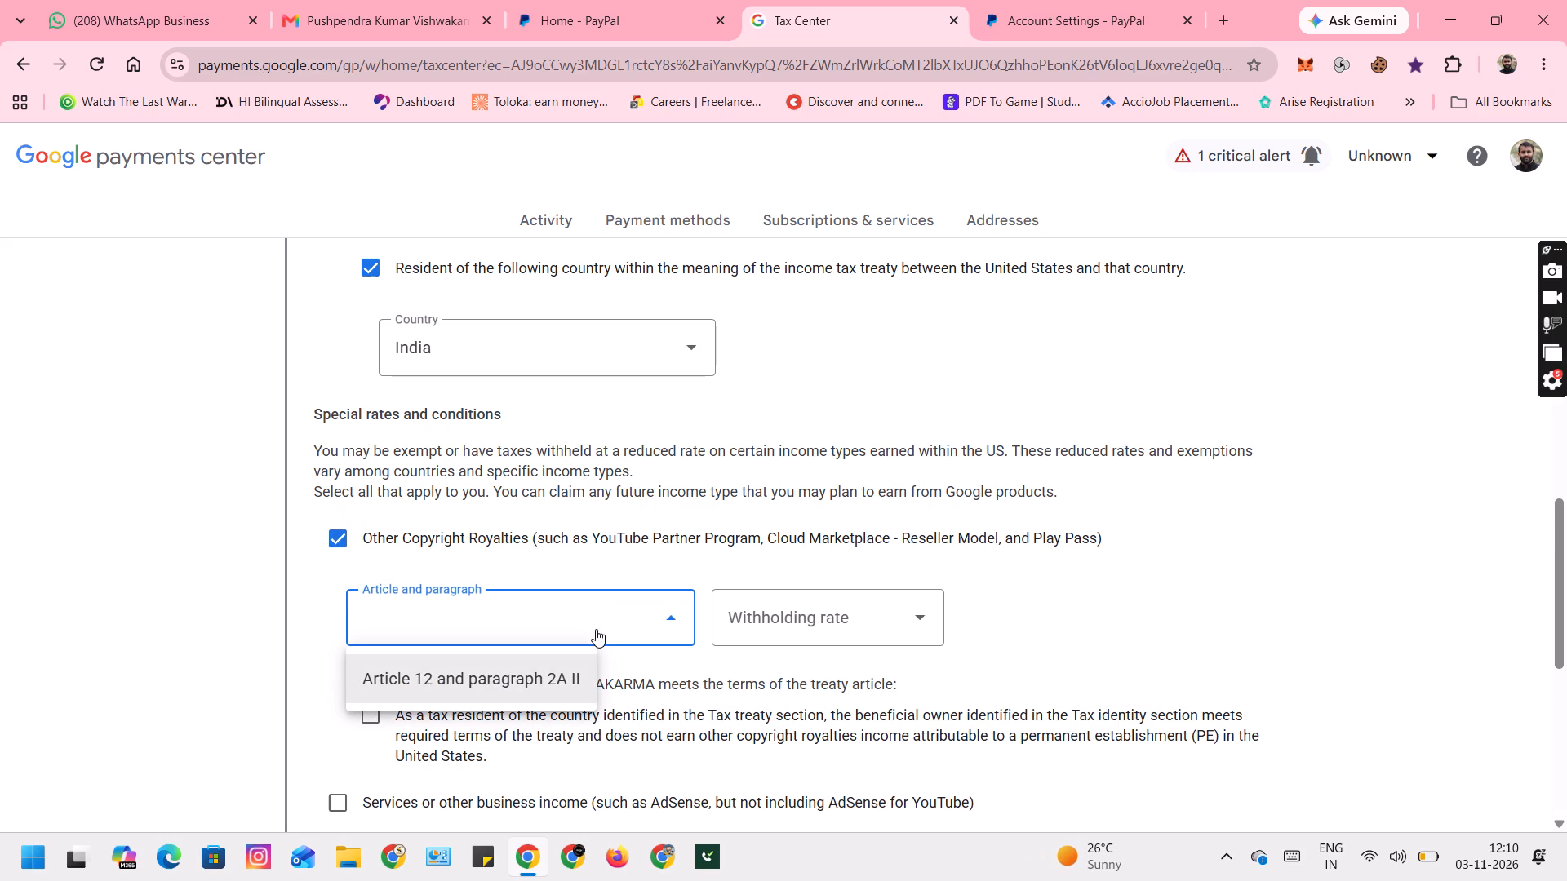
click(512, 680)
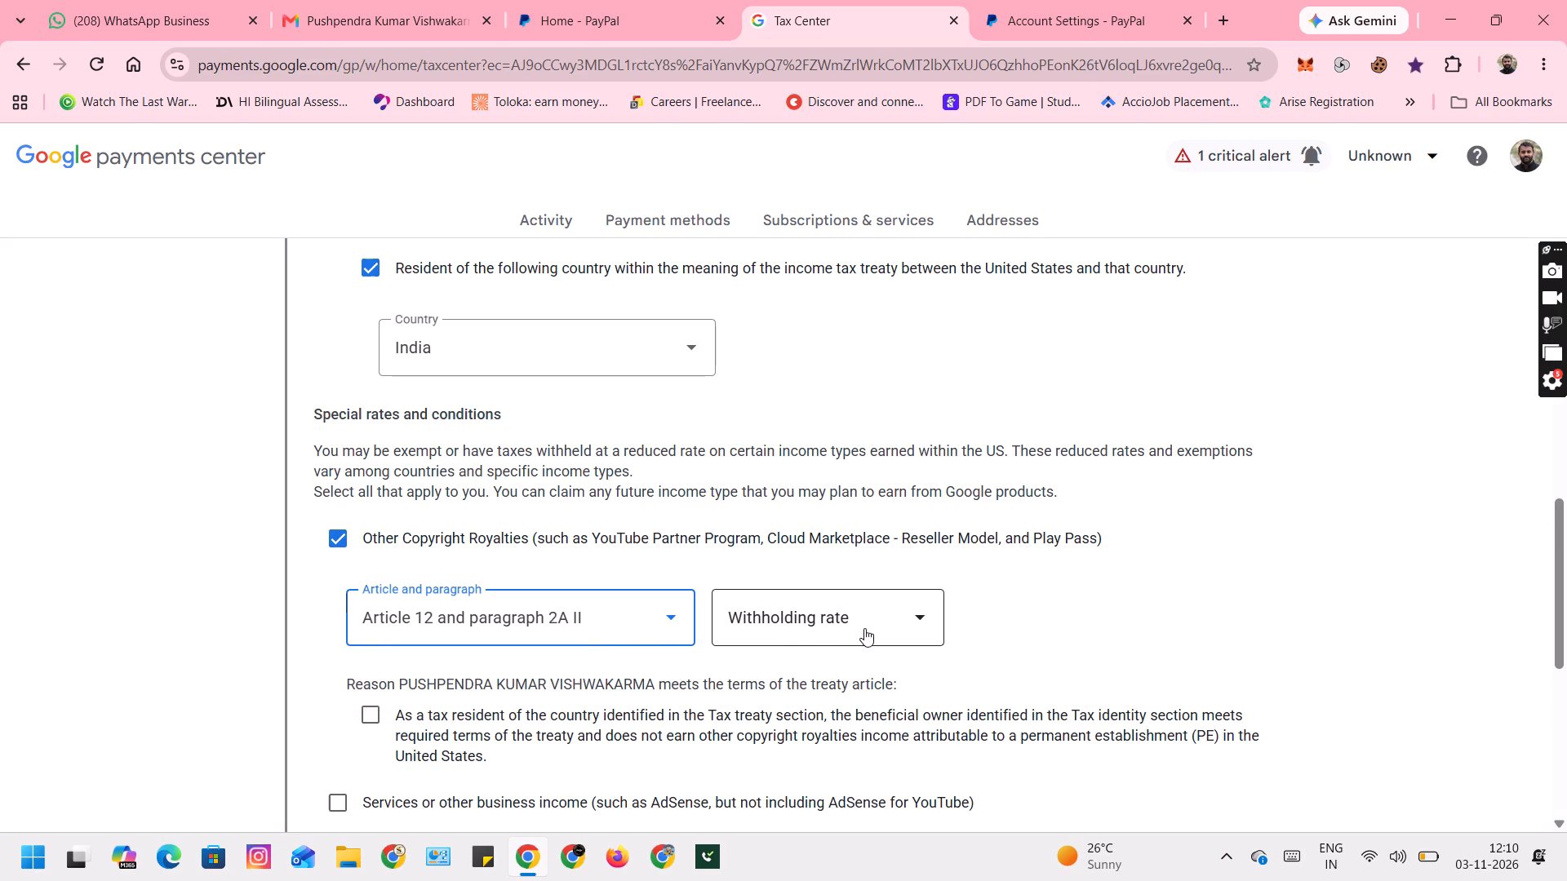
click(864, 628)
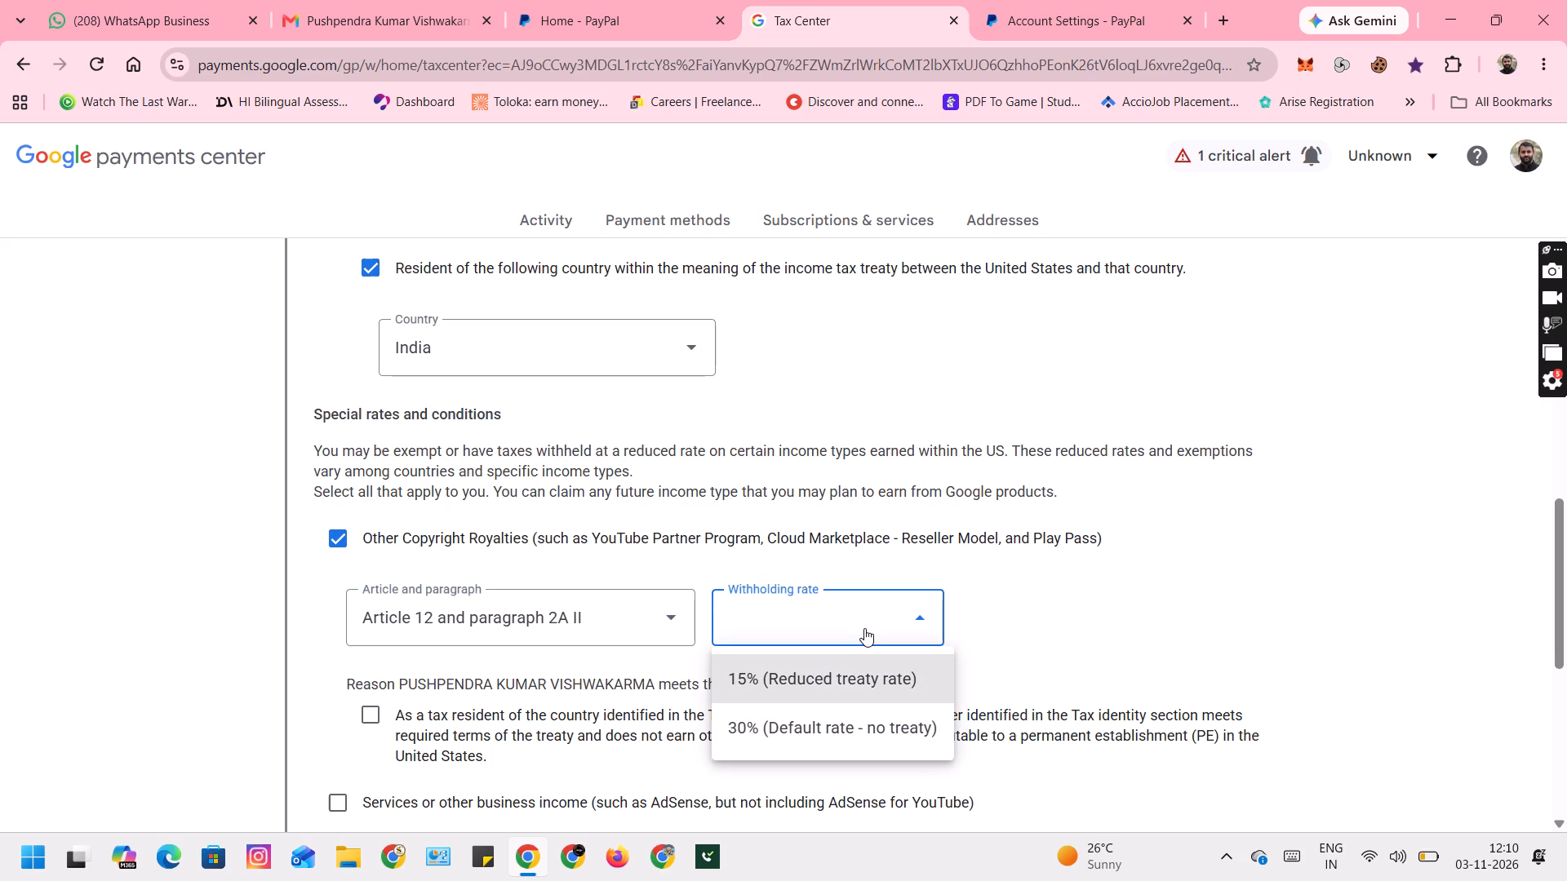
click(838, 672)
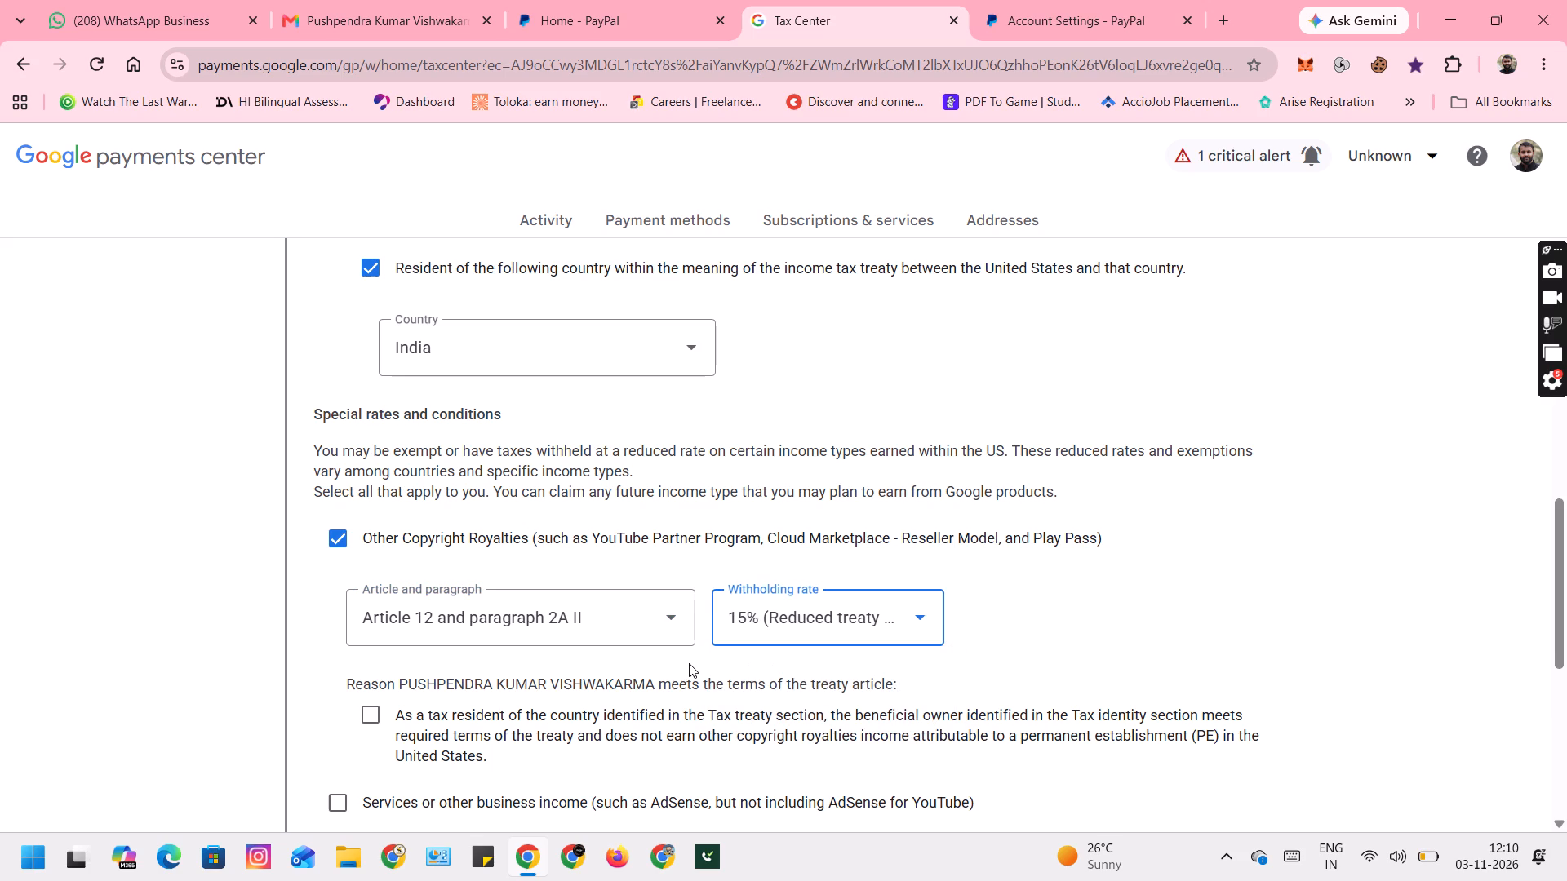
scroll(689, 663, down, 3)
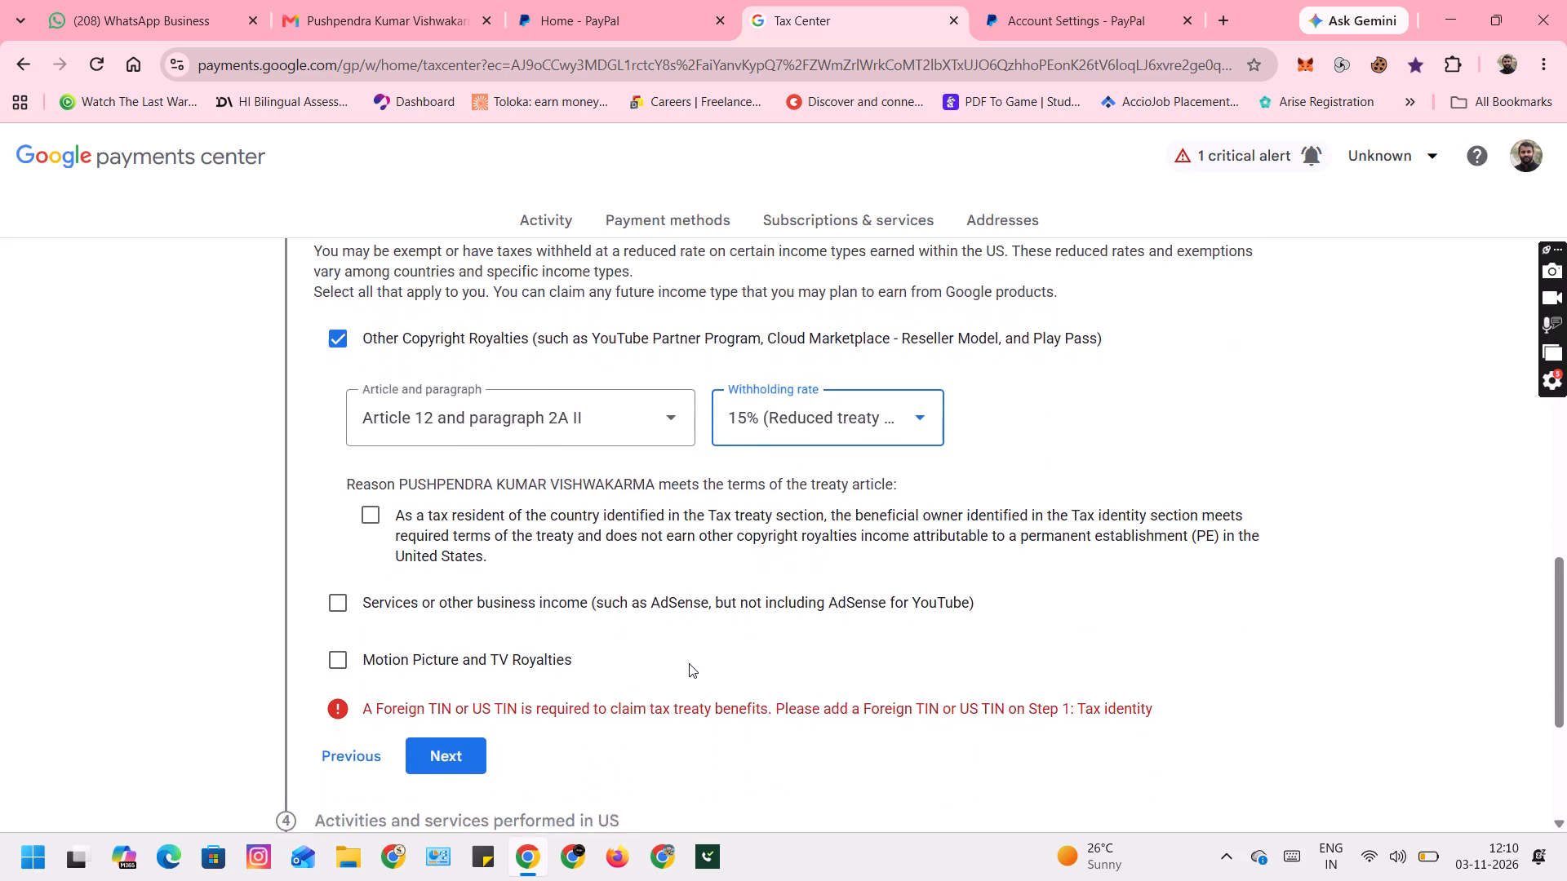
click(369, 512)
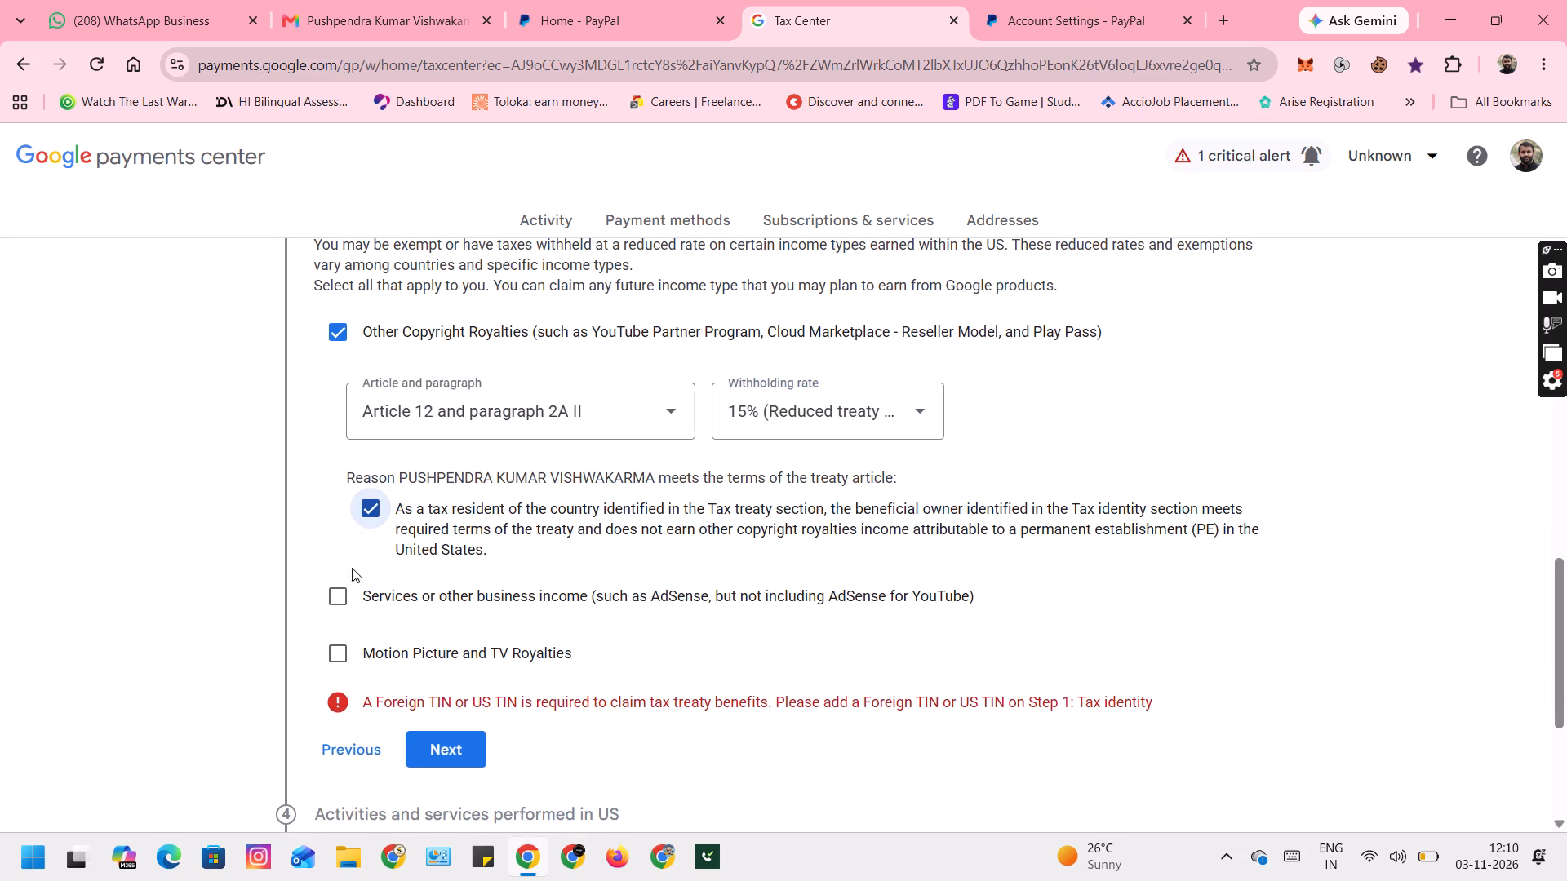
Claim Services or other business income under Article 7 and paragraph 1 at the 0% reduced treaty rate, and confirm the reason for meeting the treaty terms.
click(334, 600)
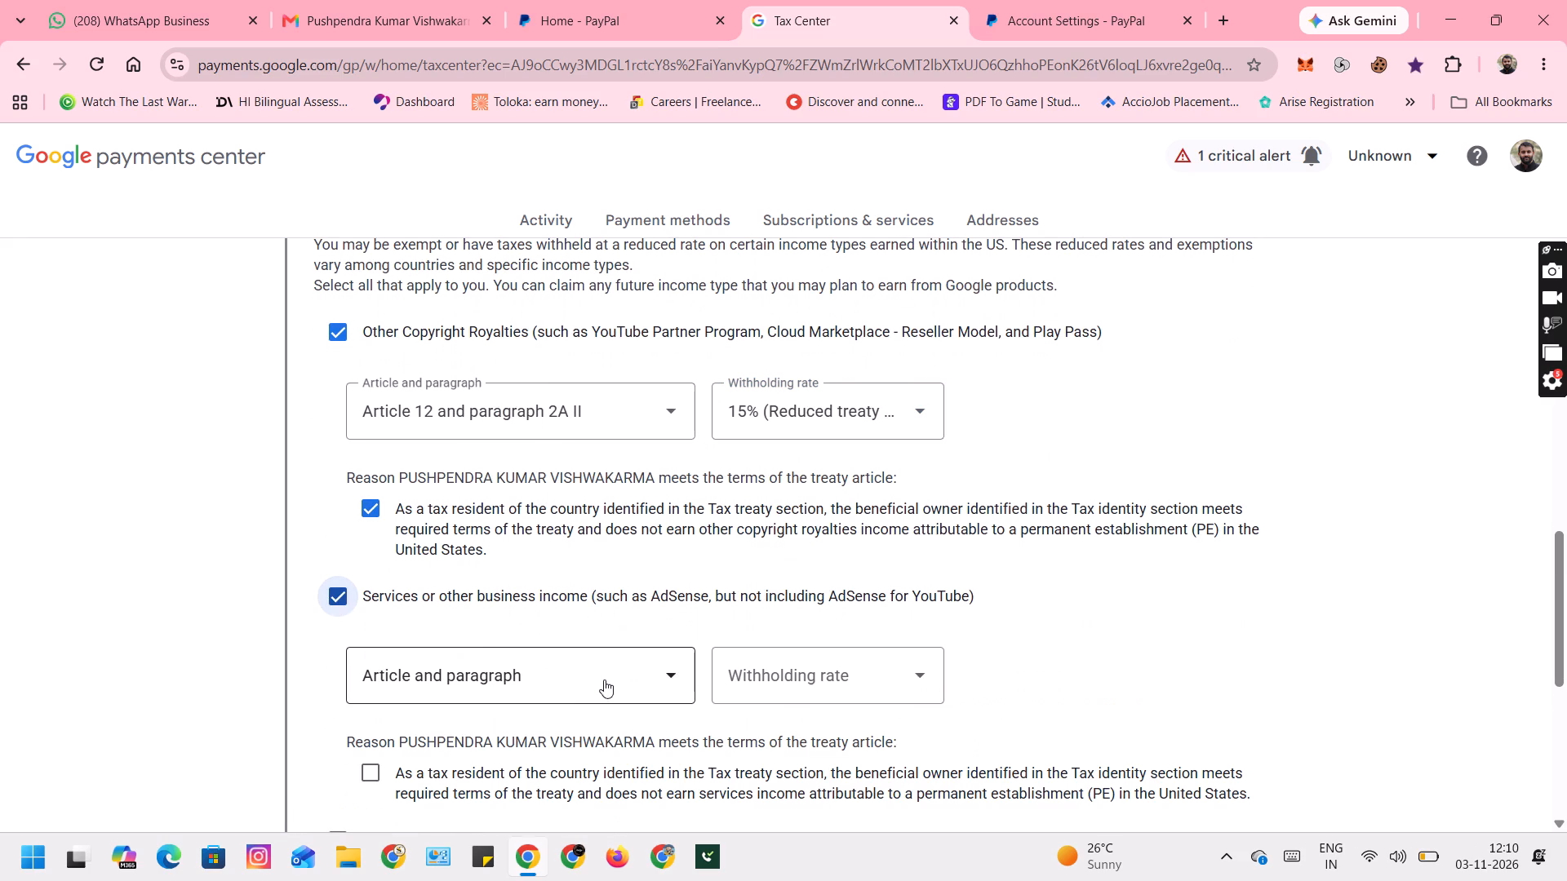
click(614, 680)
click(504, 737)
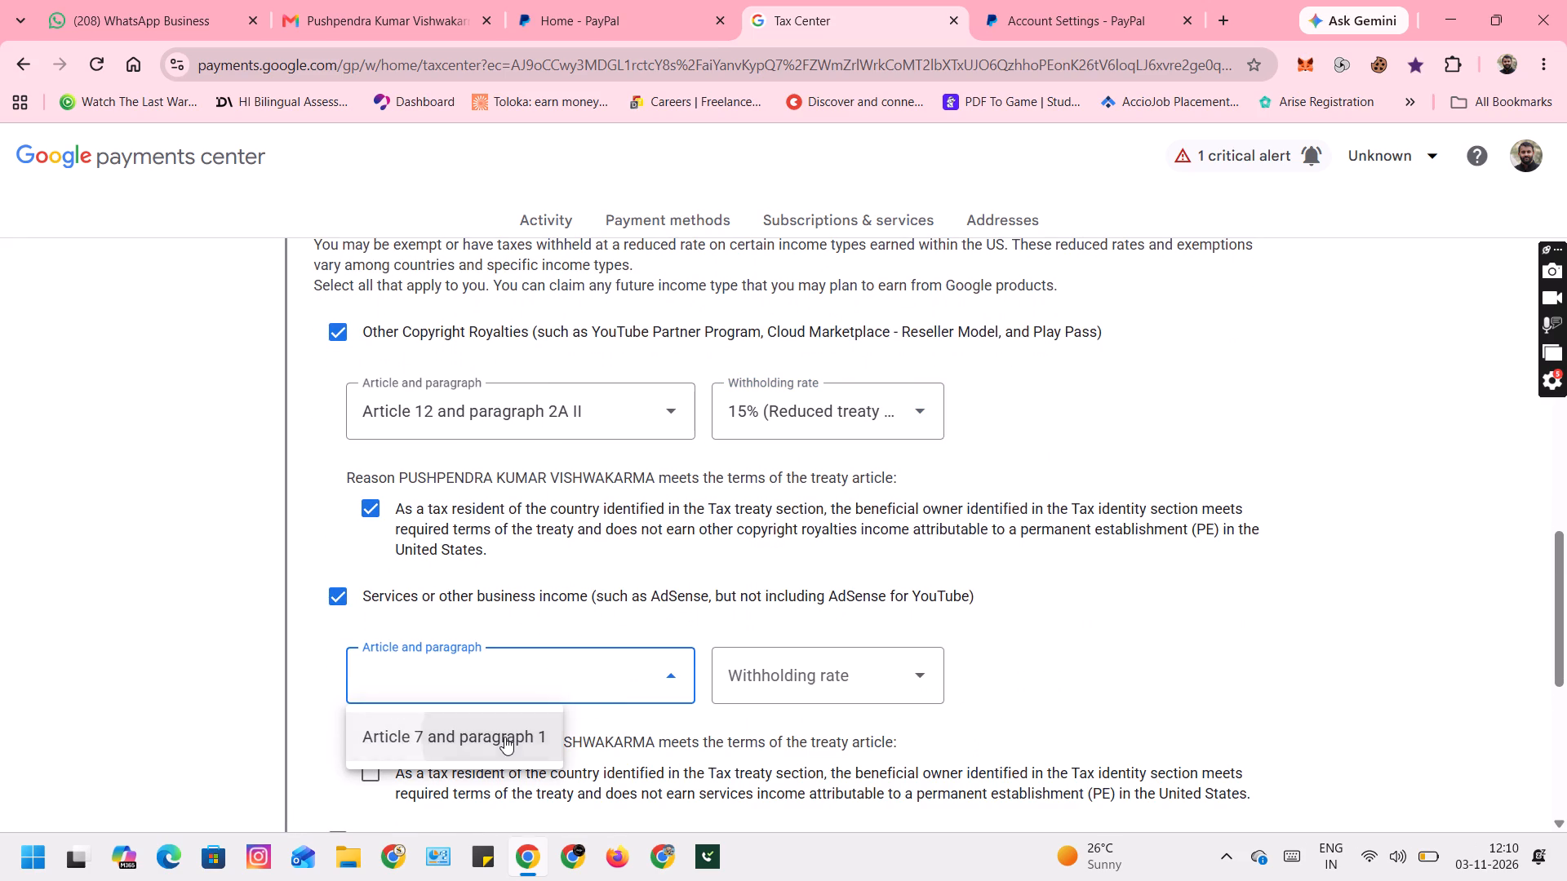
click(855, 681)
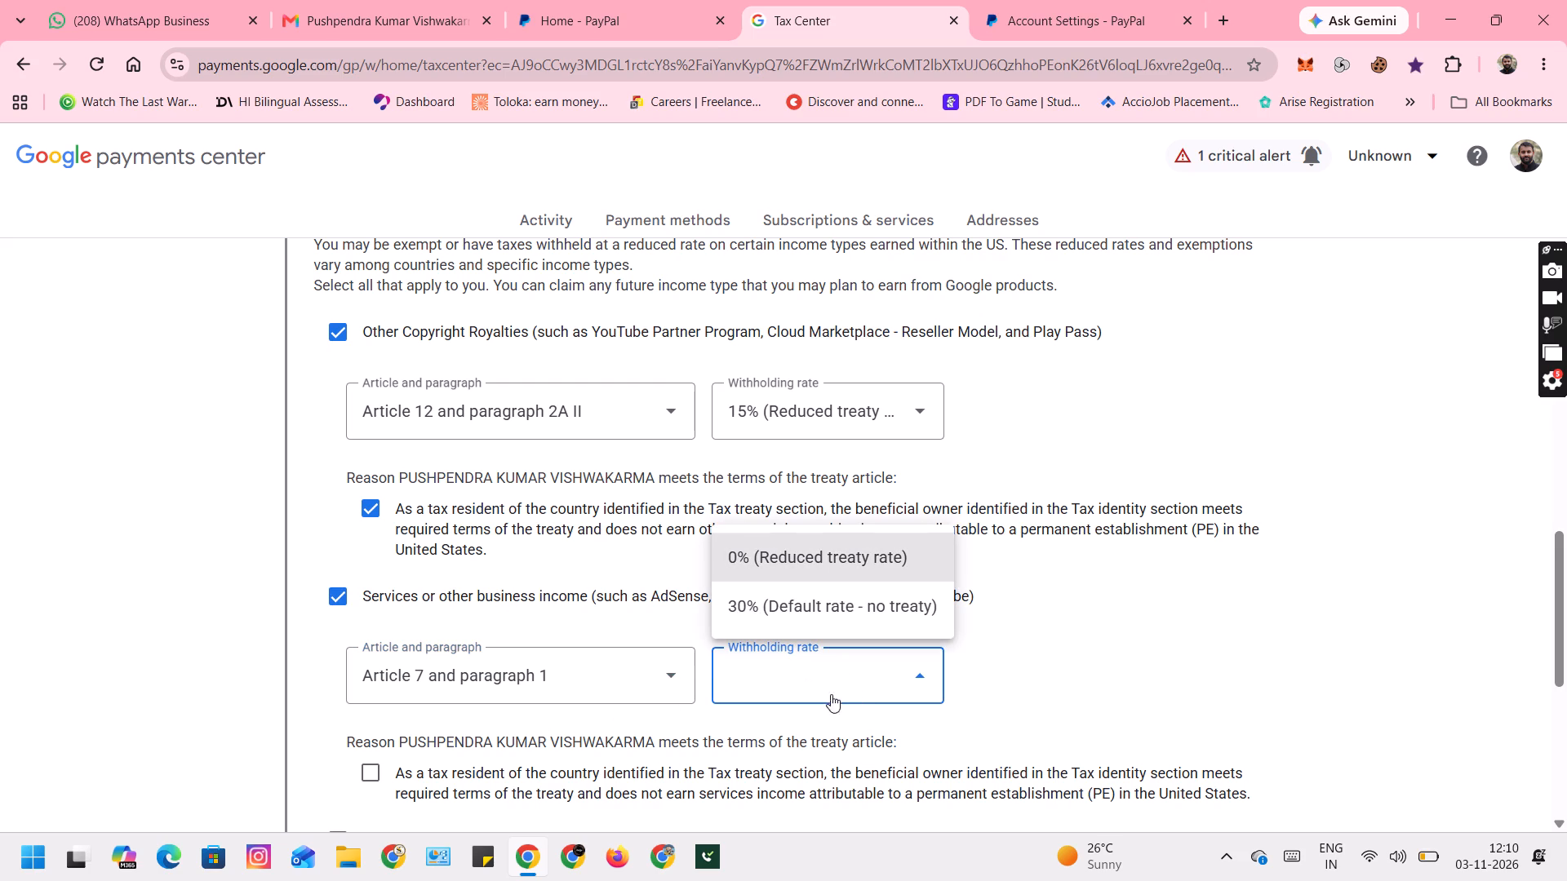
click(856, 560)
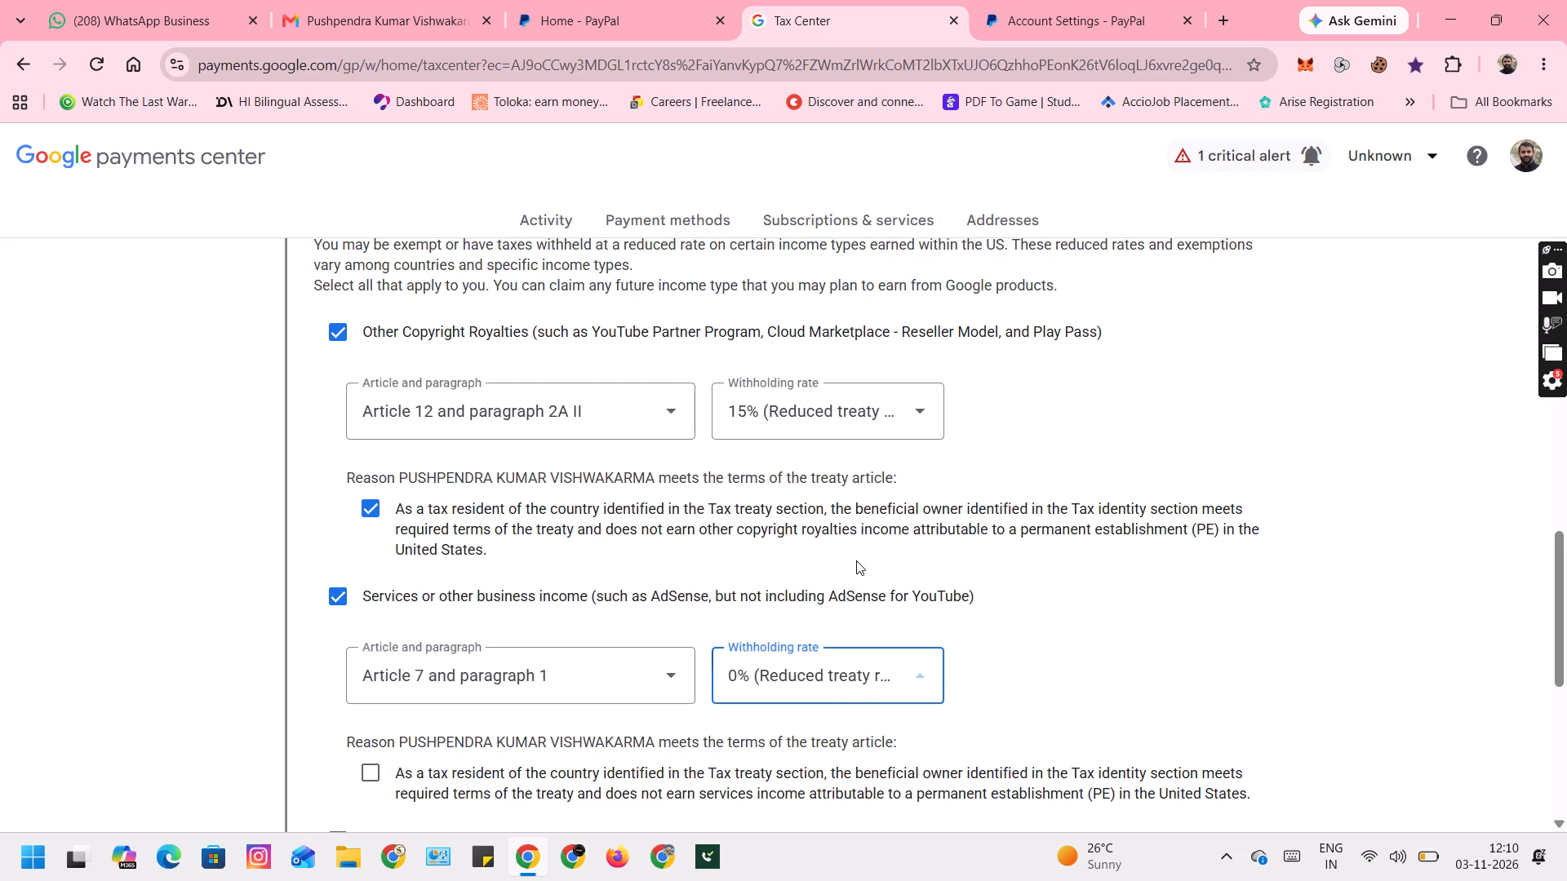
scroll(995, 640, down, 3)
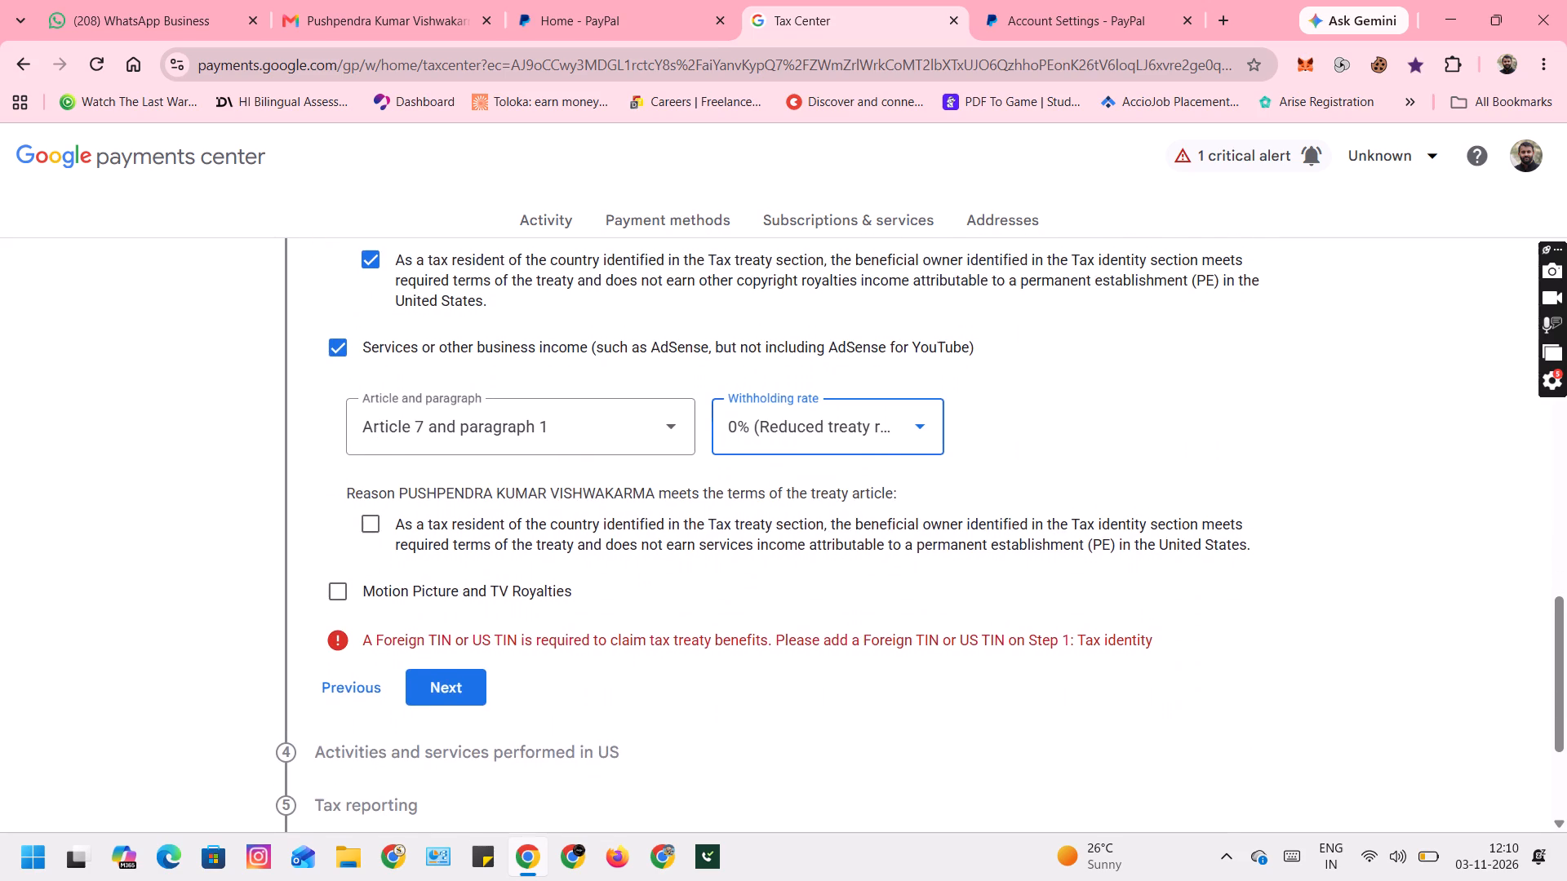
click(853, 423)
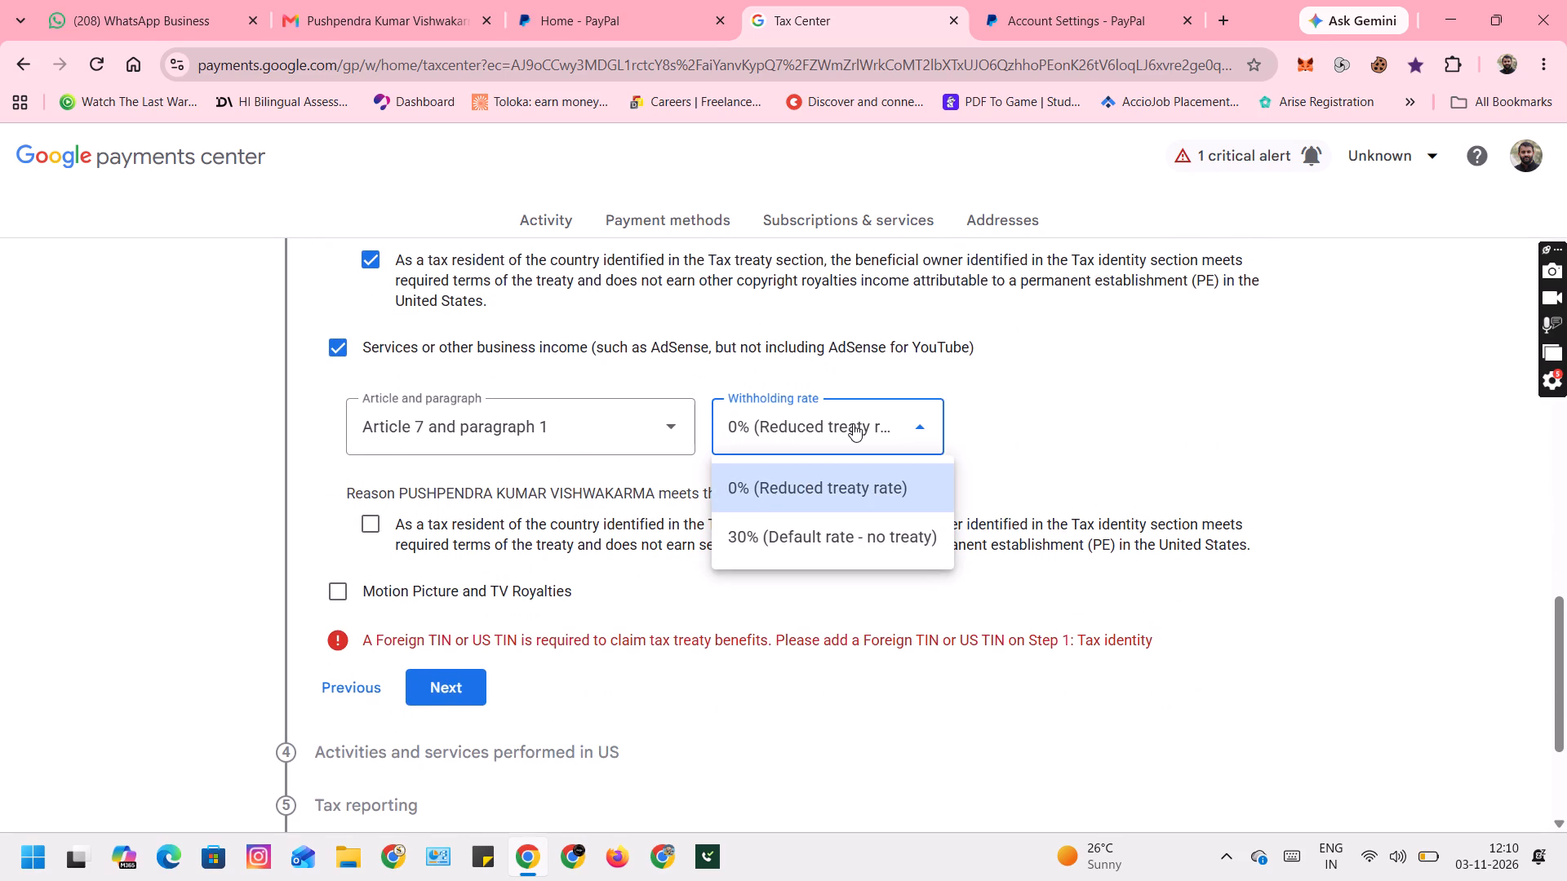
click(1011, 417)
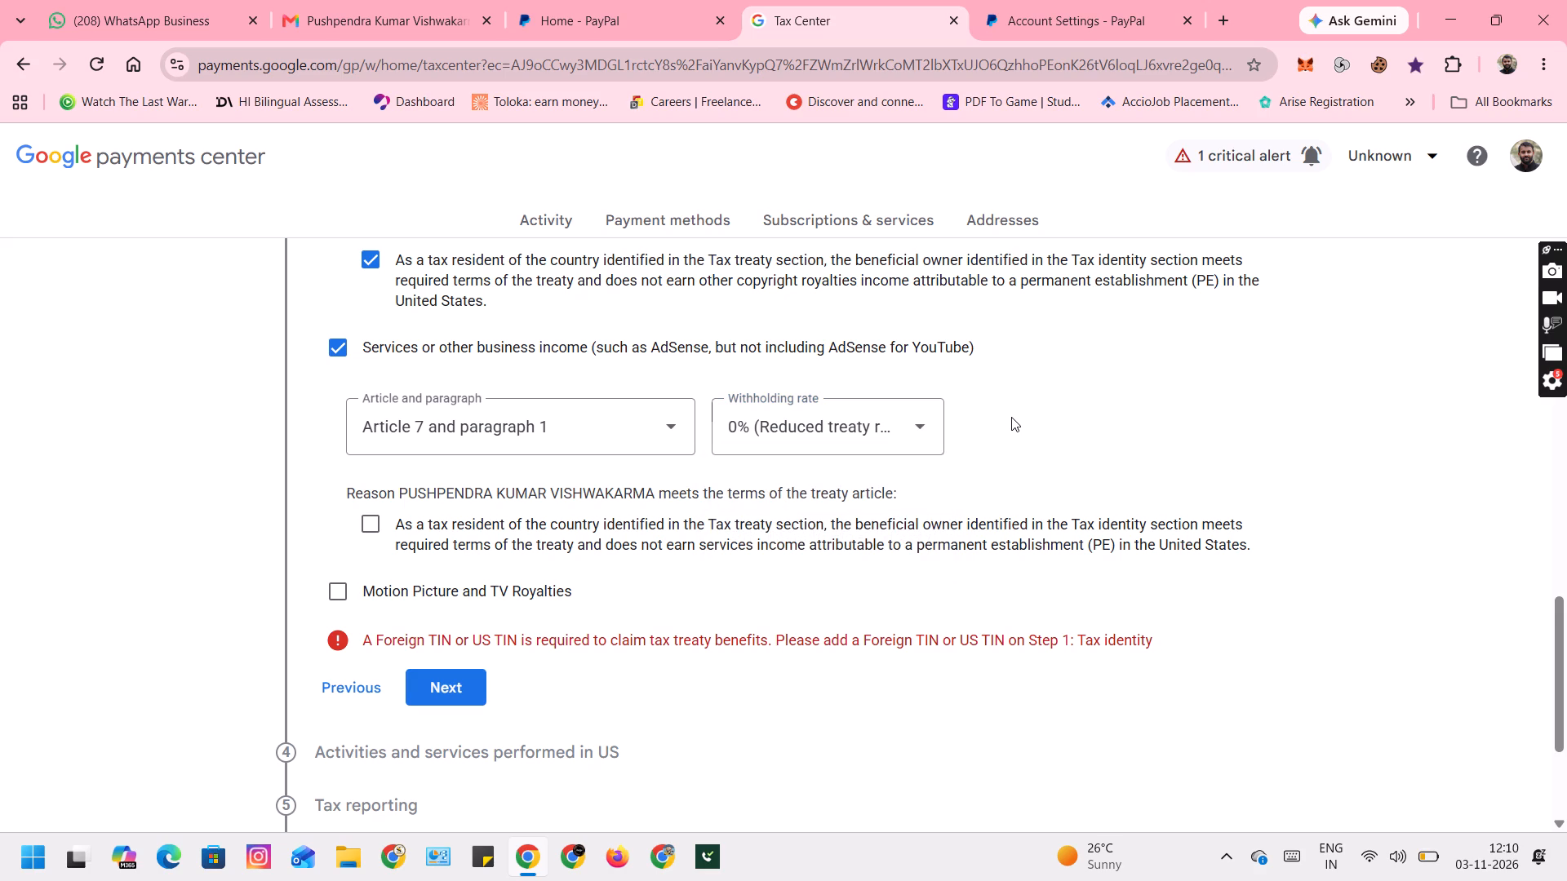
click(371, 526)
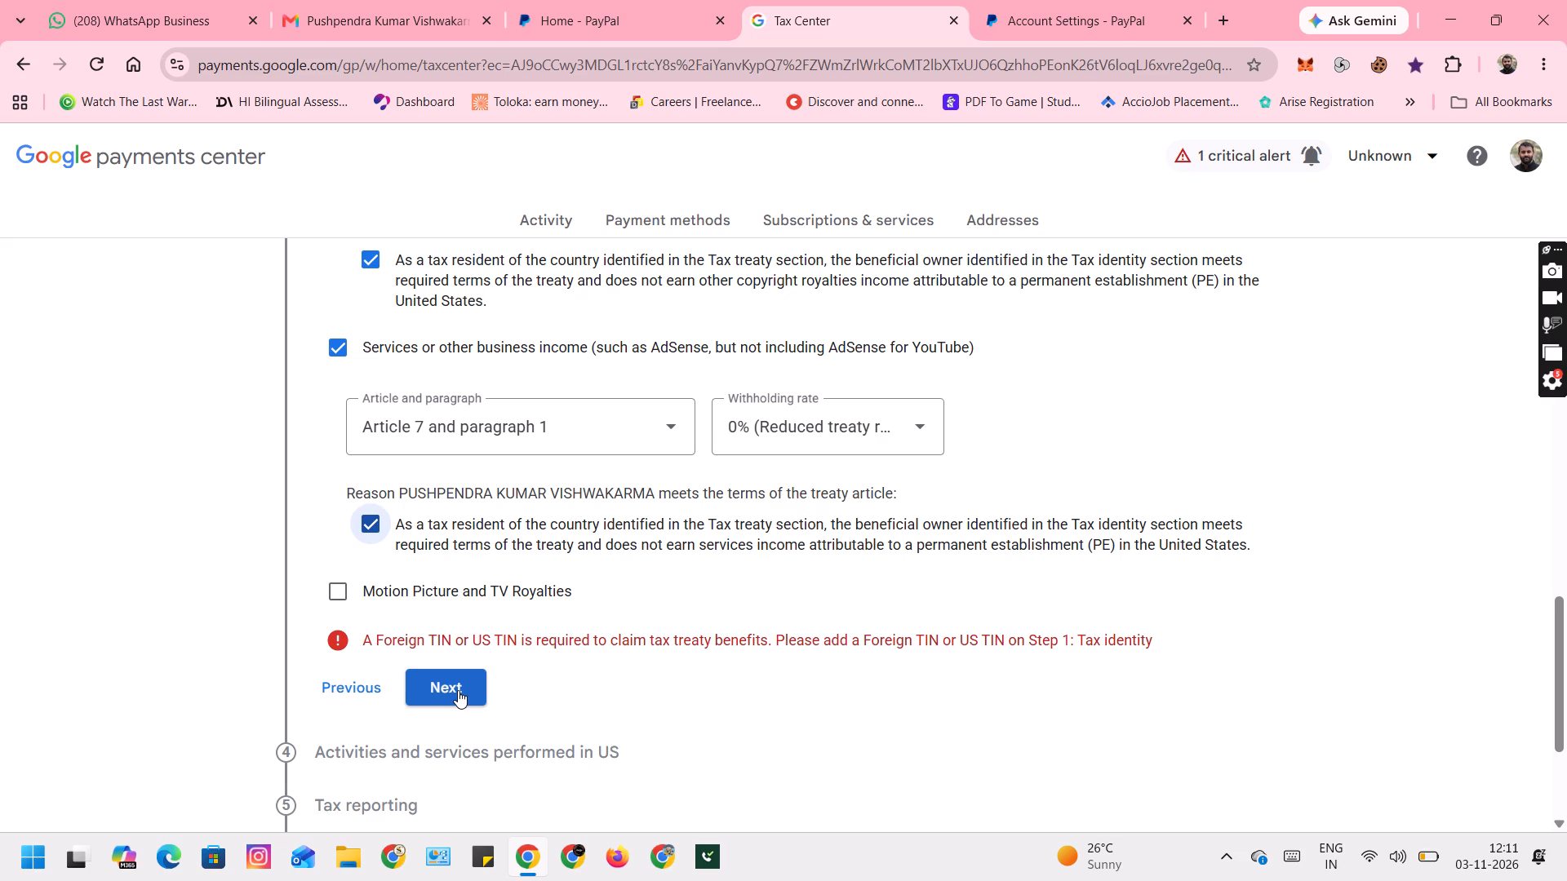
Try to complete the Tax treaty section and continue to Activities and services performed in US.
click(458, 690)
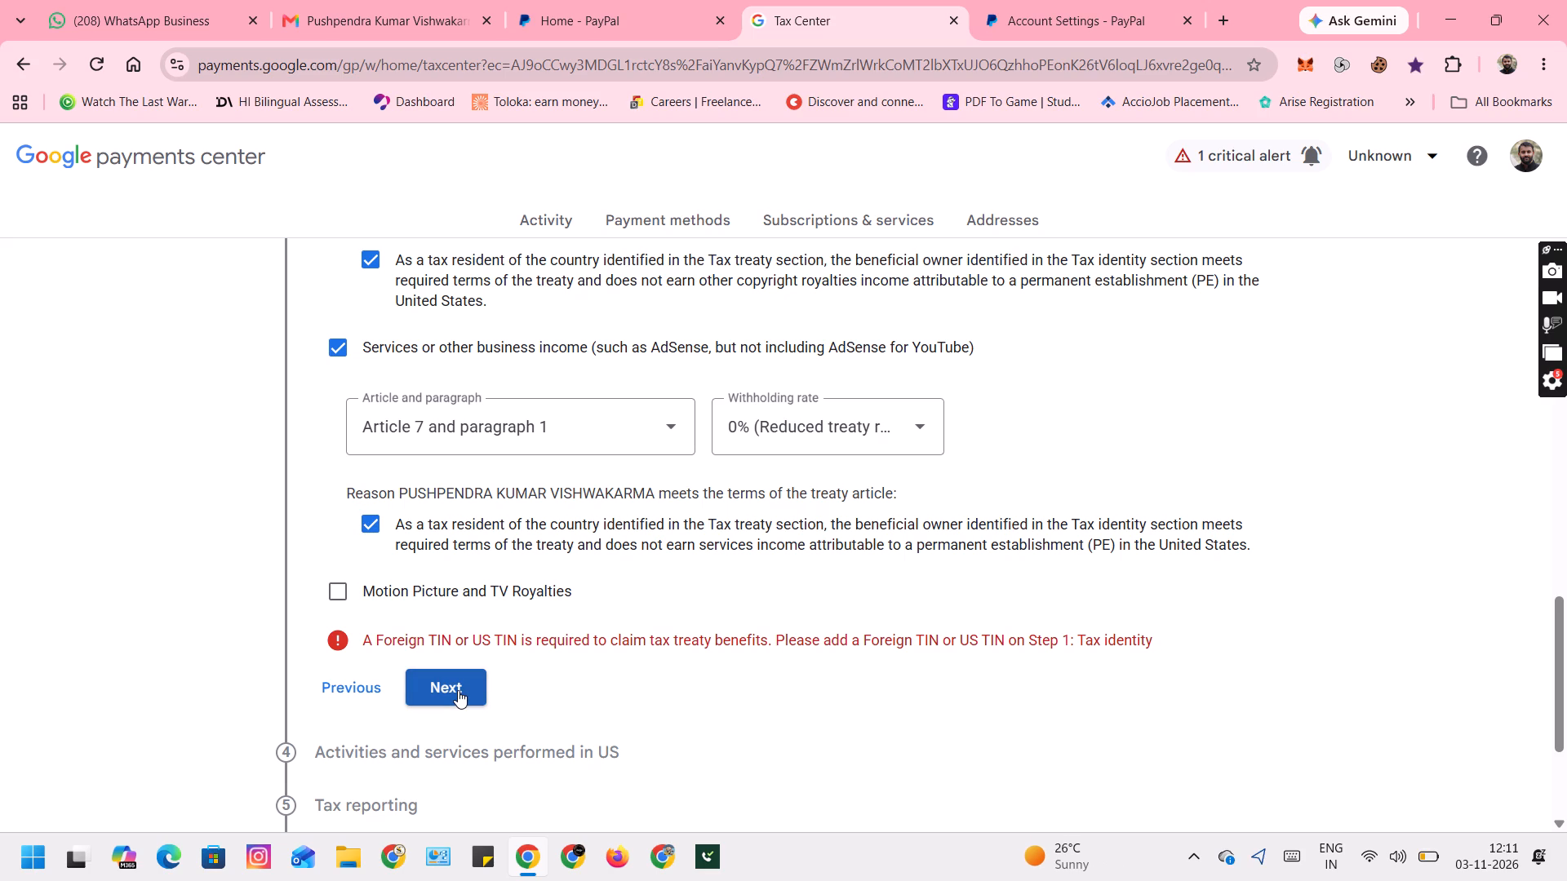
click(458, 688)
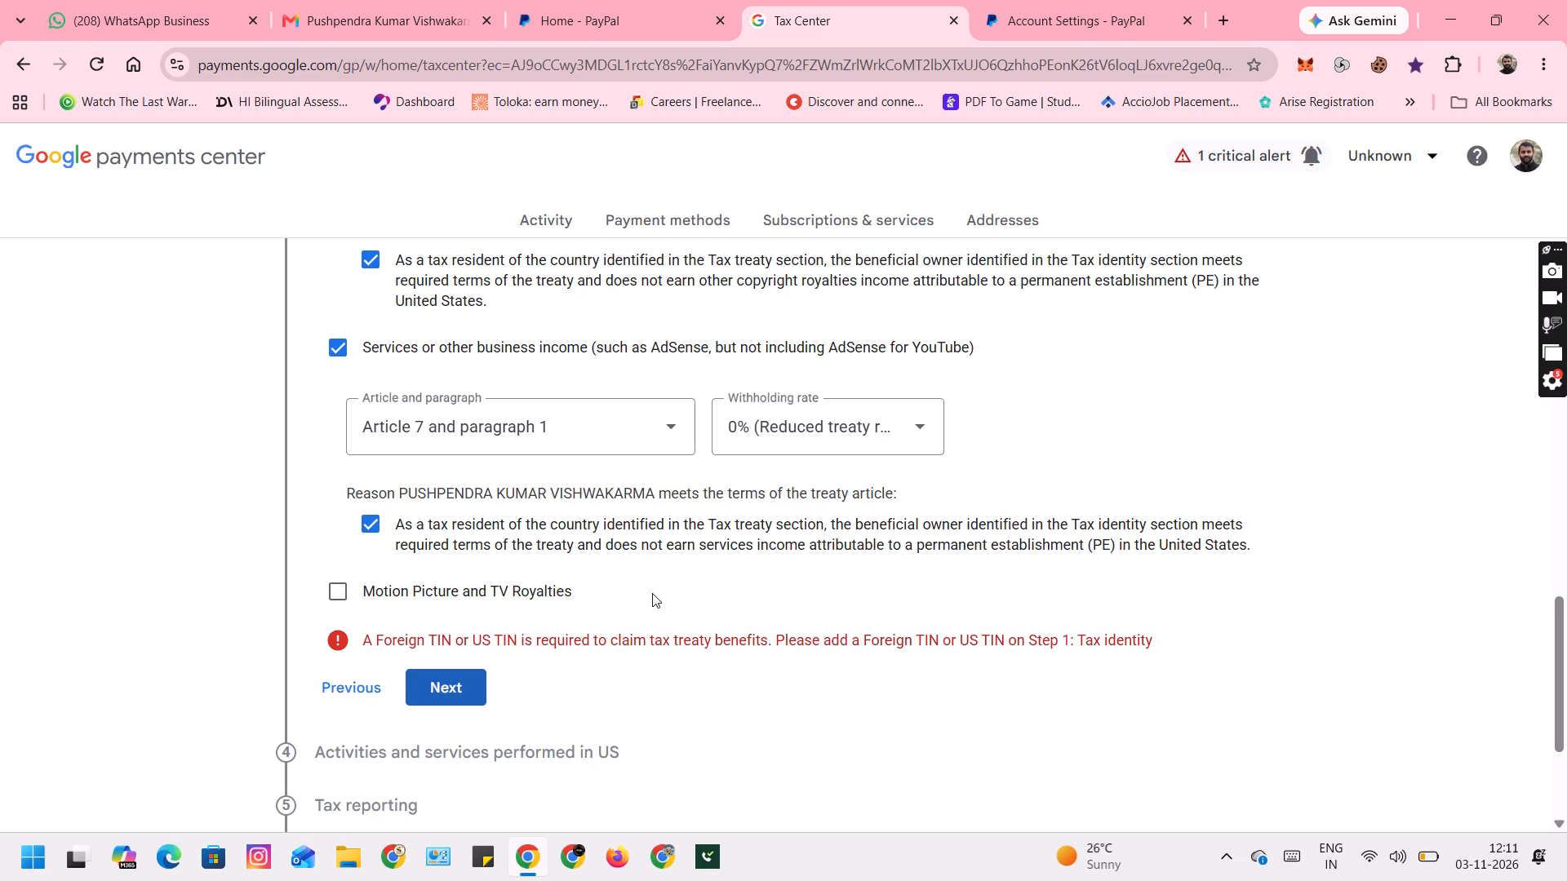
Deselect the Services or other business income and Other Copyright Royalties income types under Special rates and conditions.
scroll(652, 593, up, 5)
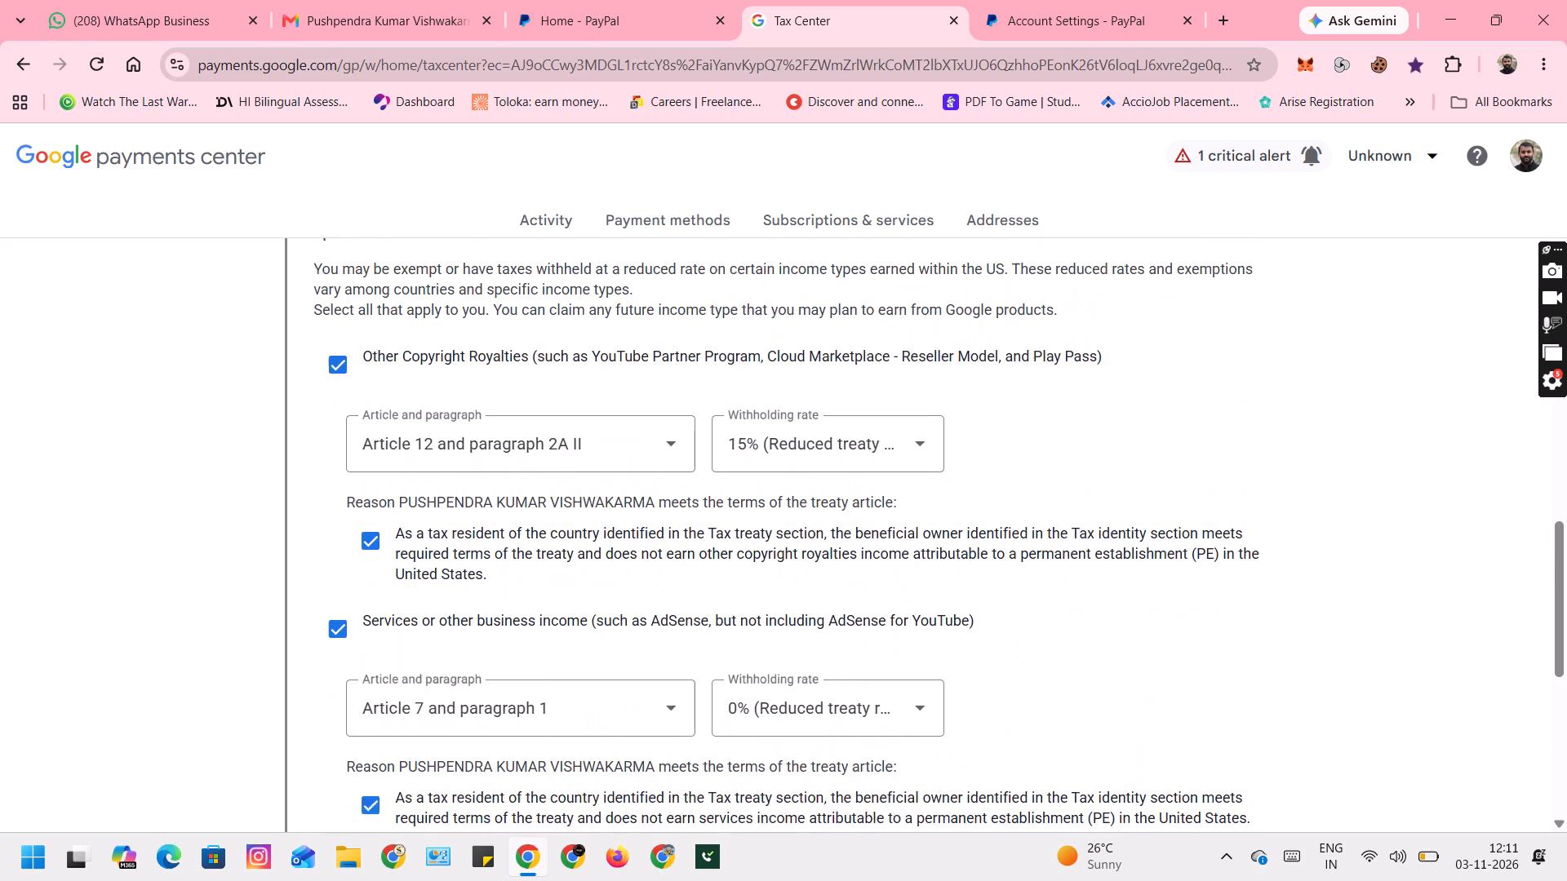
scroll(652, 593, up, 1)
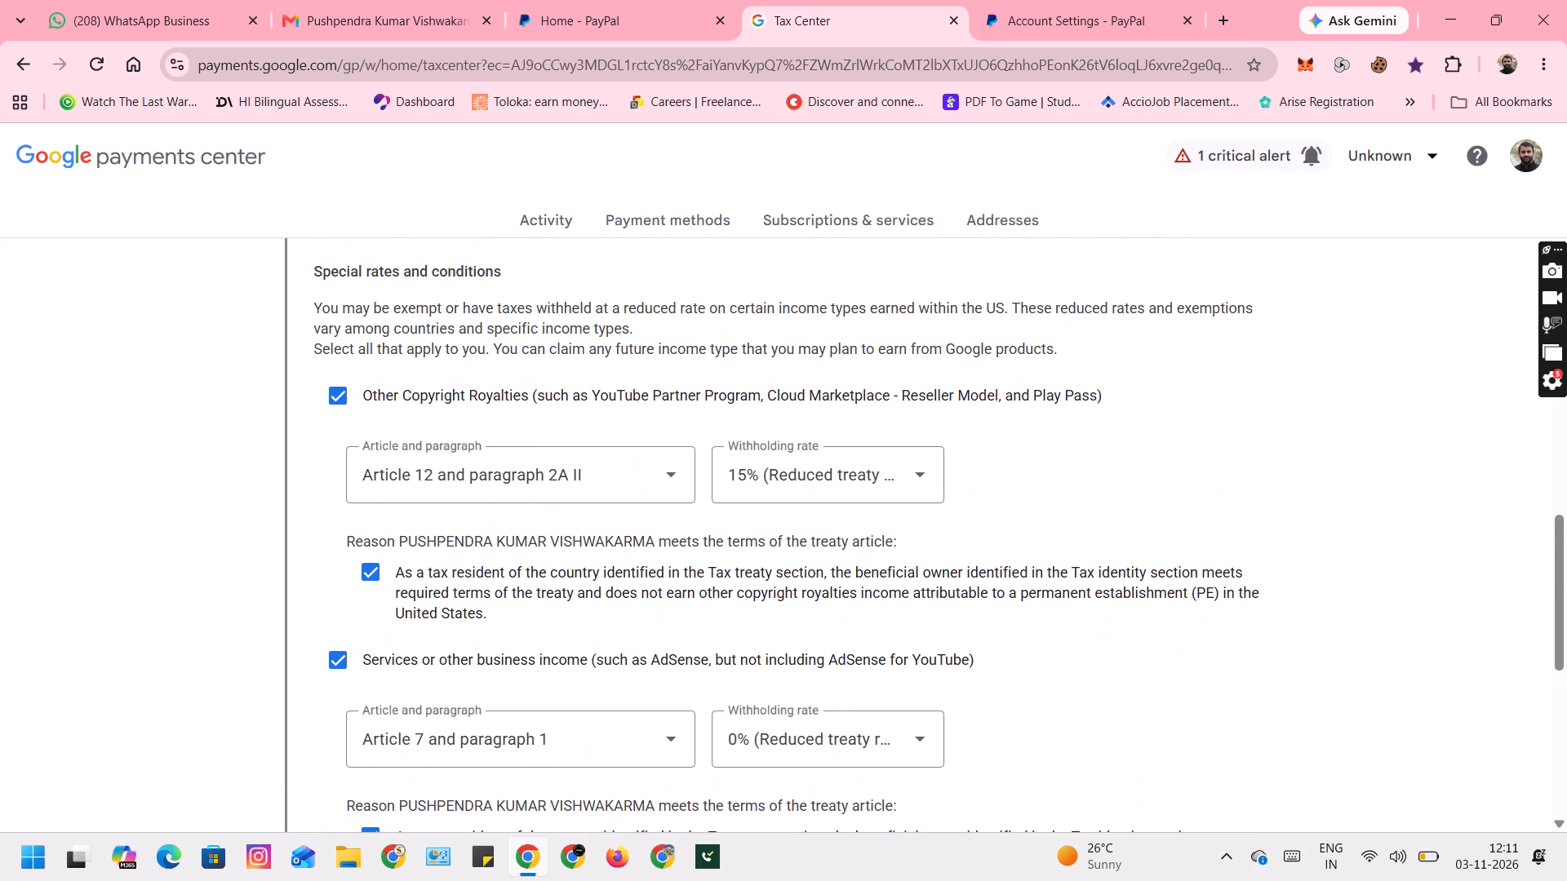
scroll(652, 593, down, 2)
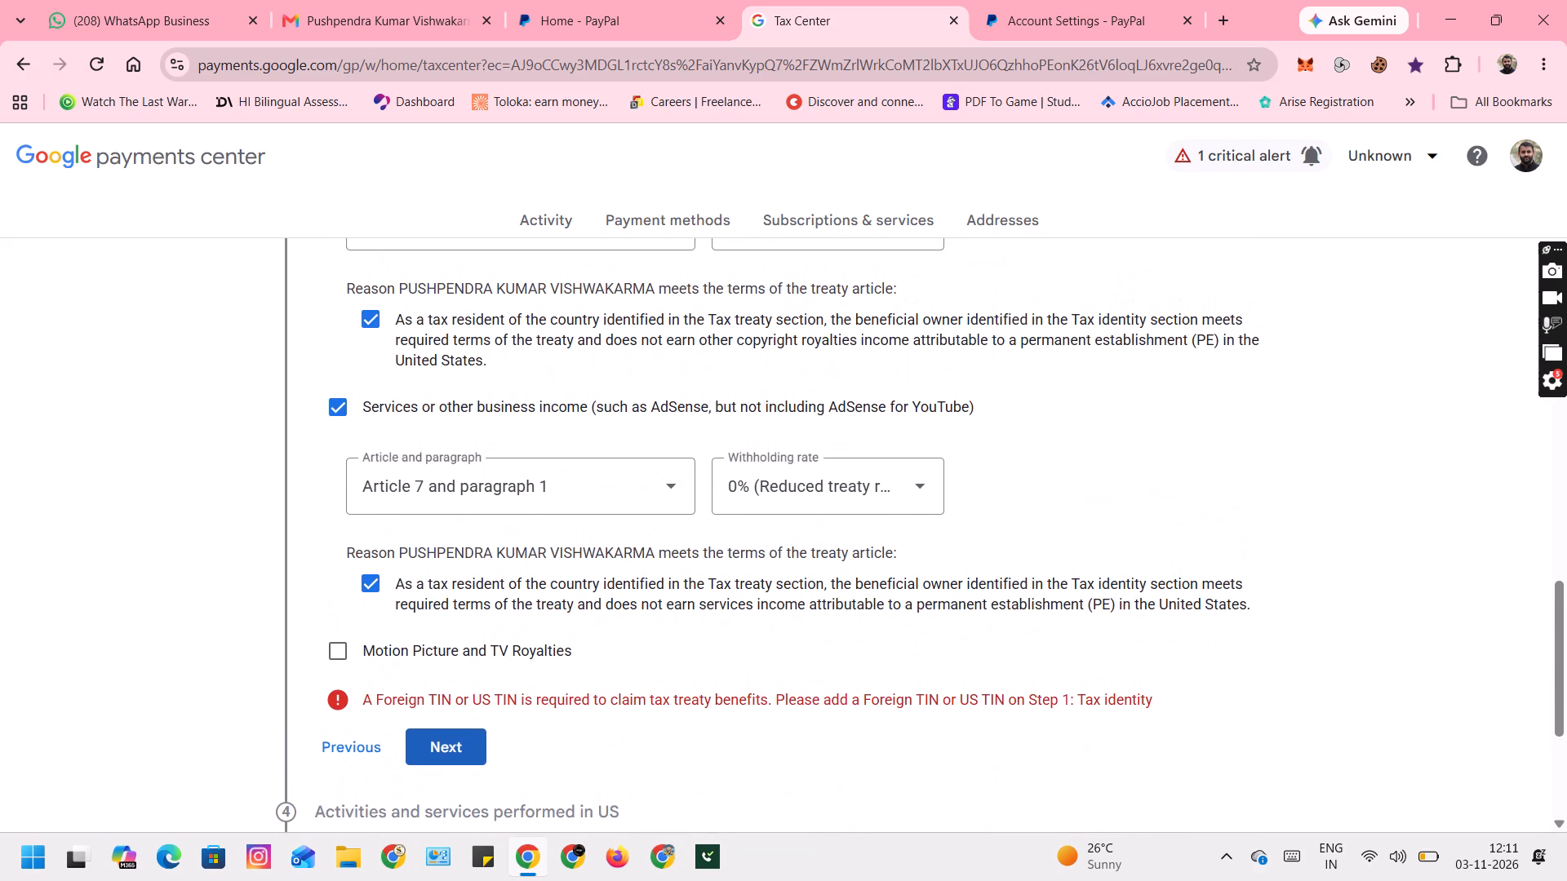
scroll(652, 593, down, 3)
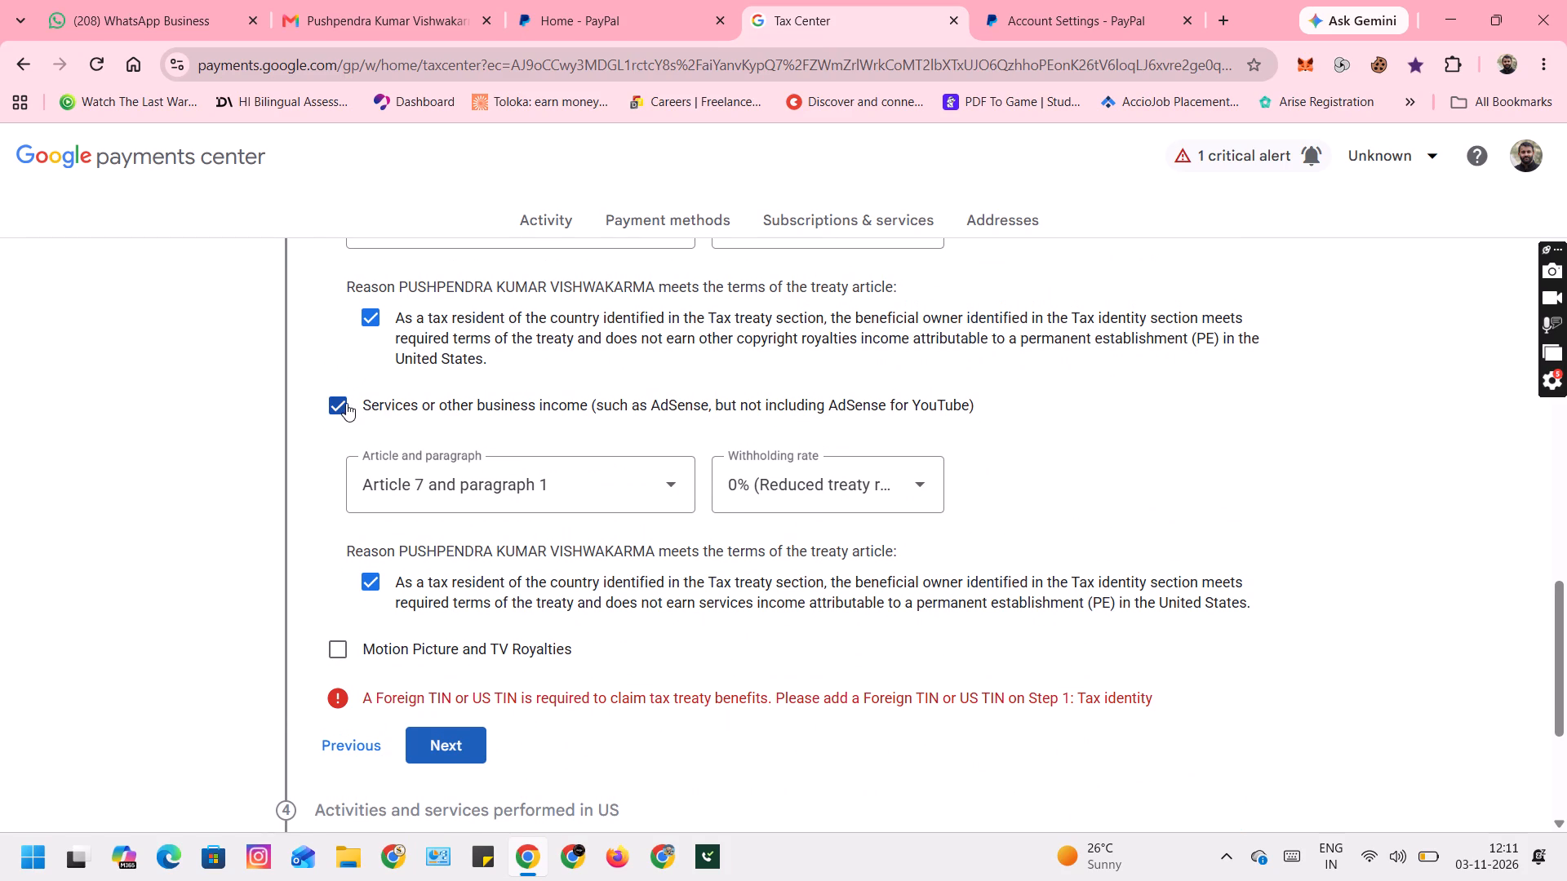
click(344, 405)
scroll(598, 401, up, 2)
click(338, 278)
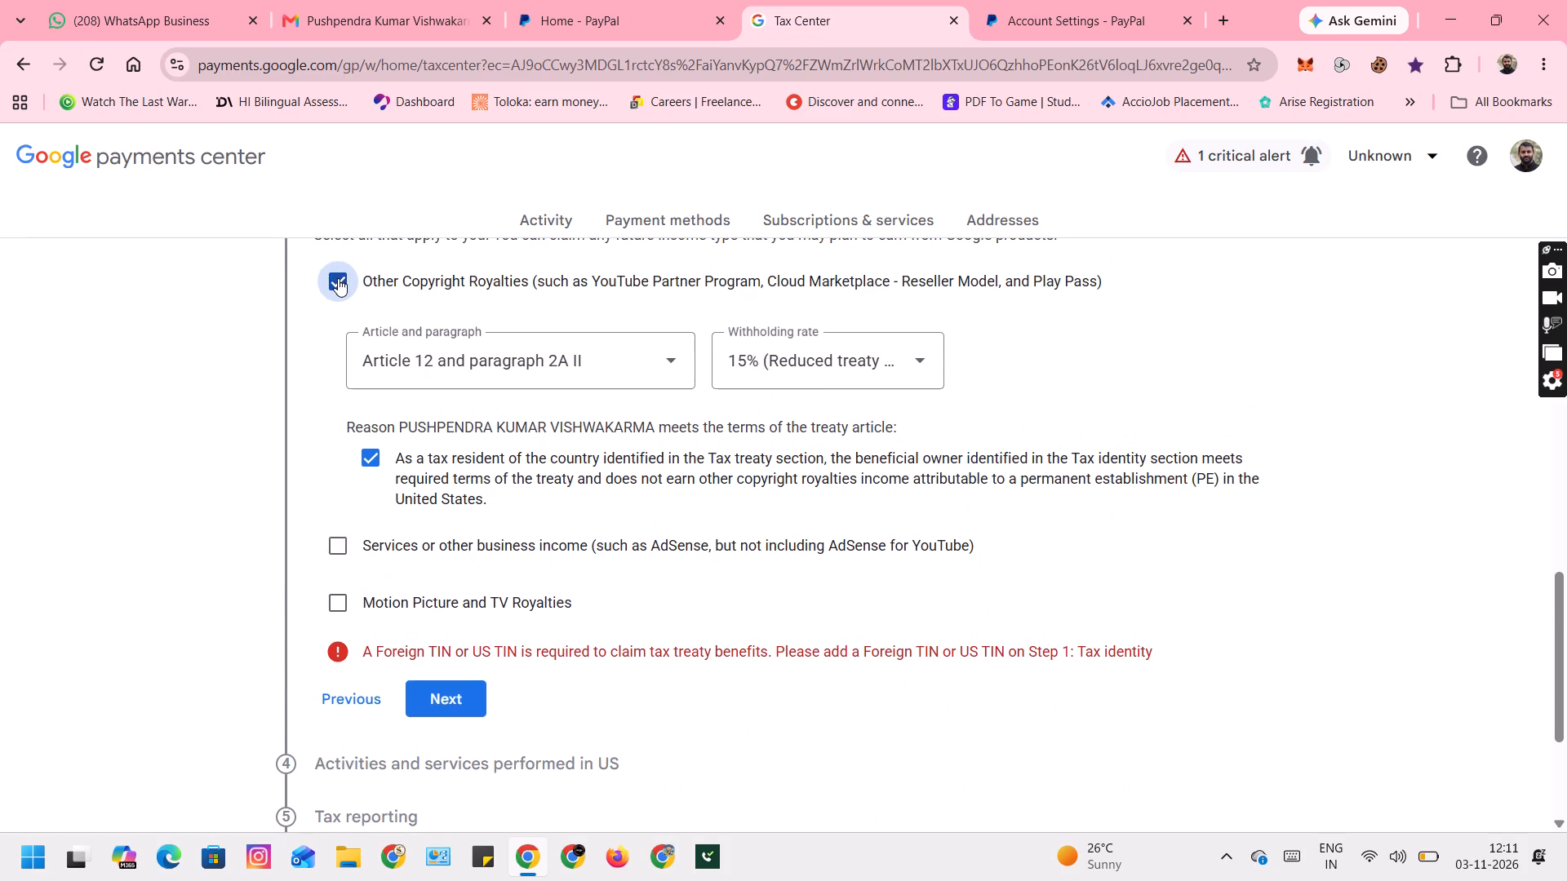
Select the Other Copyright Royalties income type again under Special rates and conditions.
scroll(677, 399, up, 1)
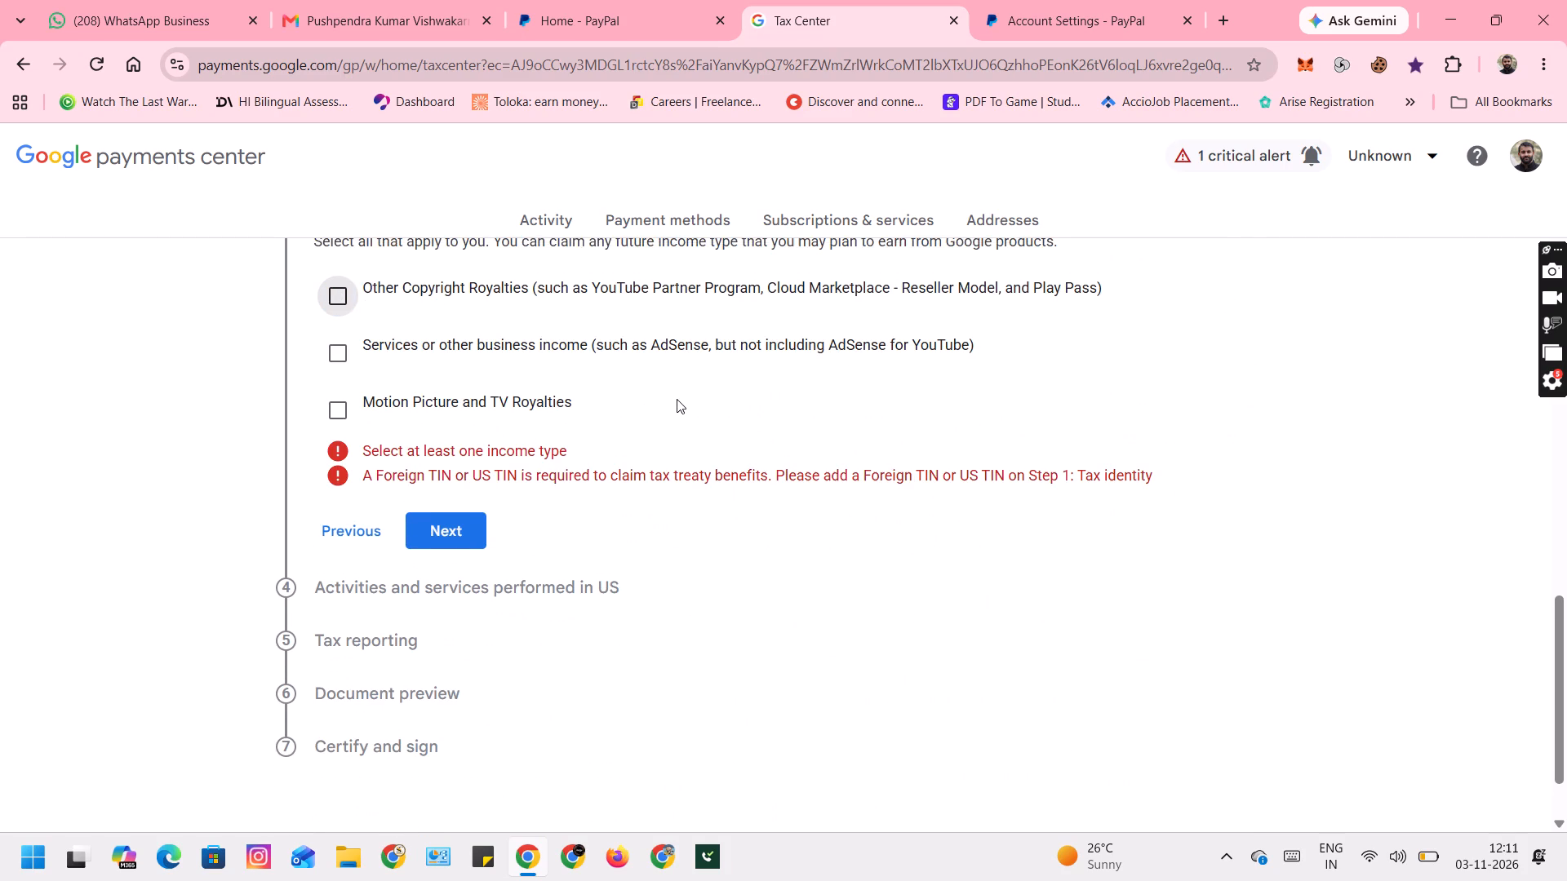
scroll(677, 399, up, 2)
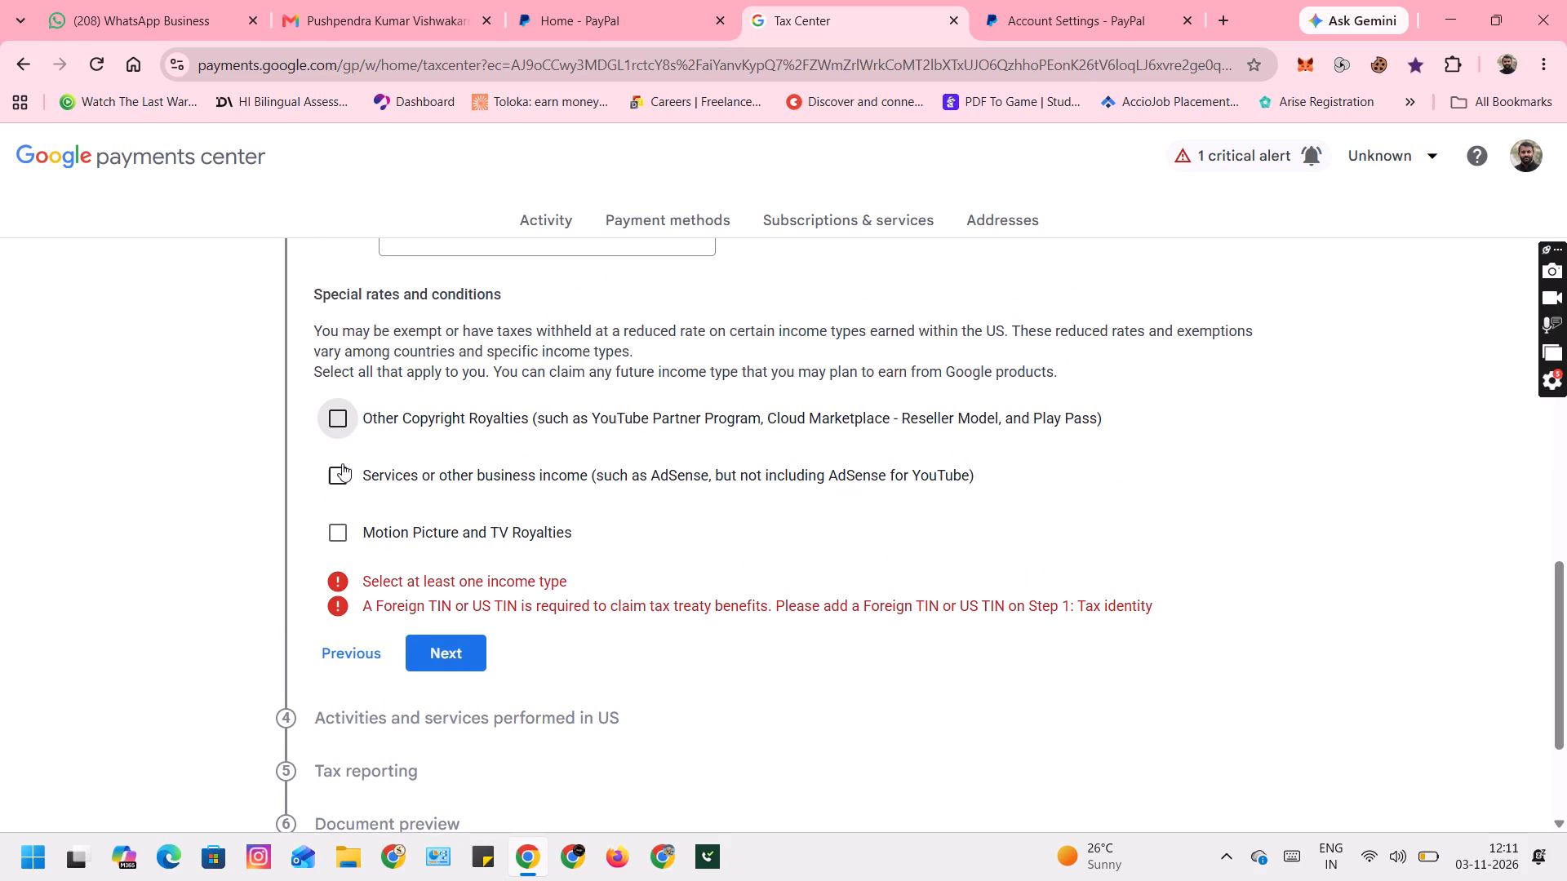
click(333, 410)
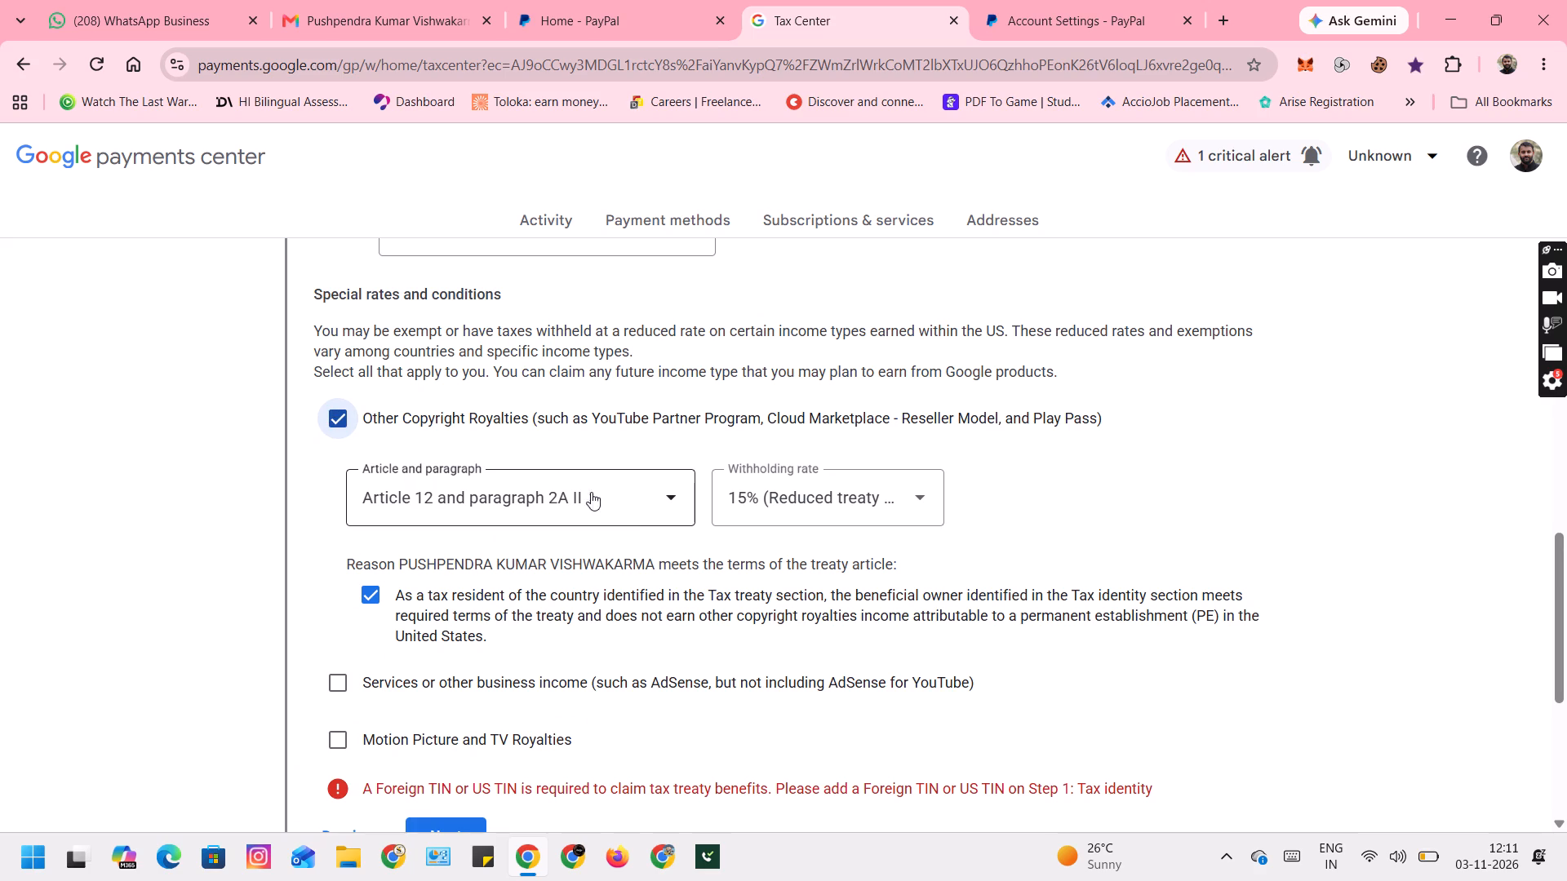
Change the tax treaty answer to declare no eligibility for a reduced withholding rate.
scroll(653, 582, down, 3)
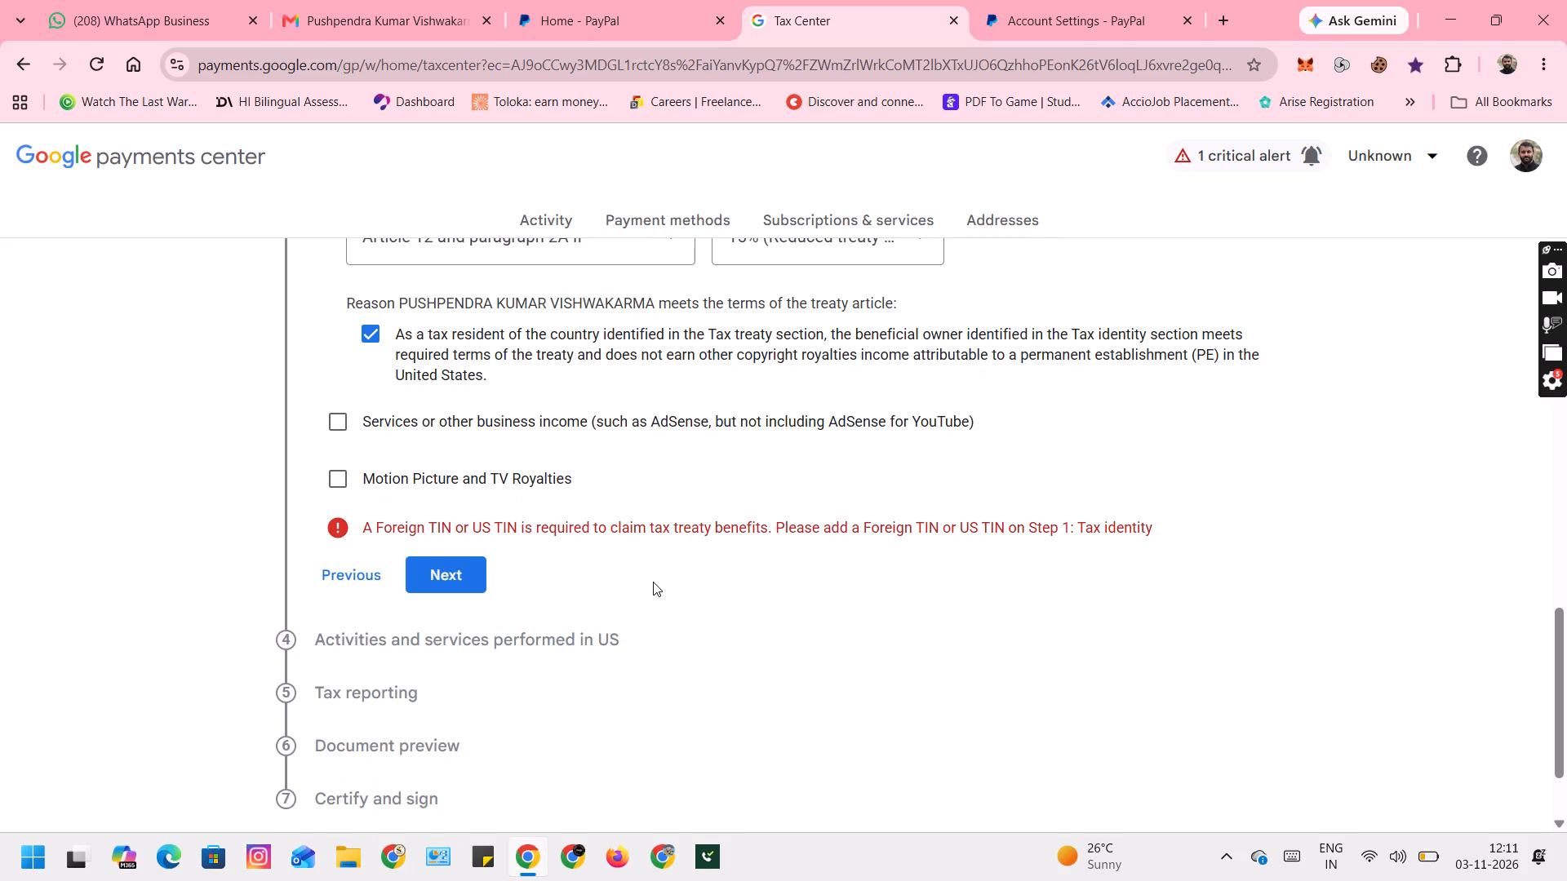
scroll(653, 582, up, 4)
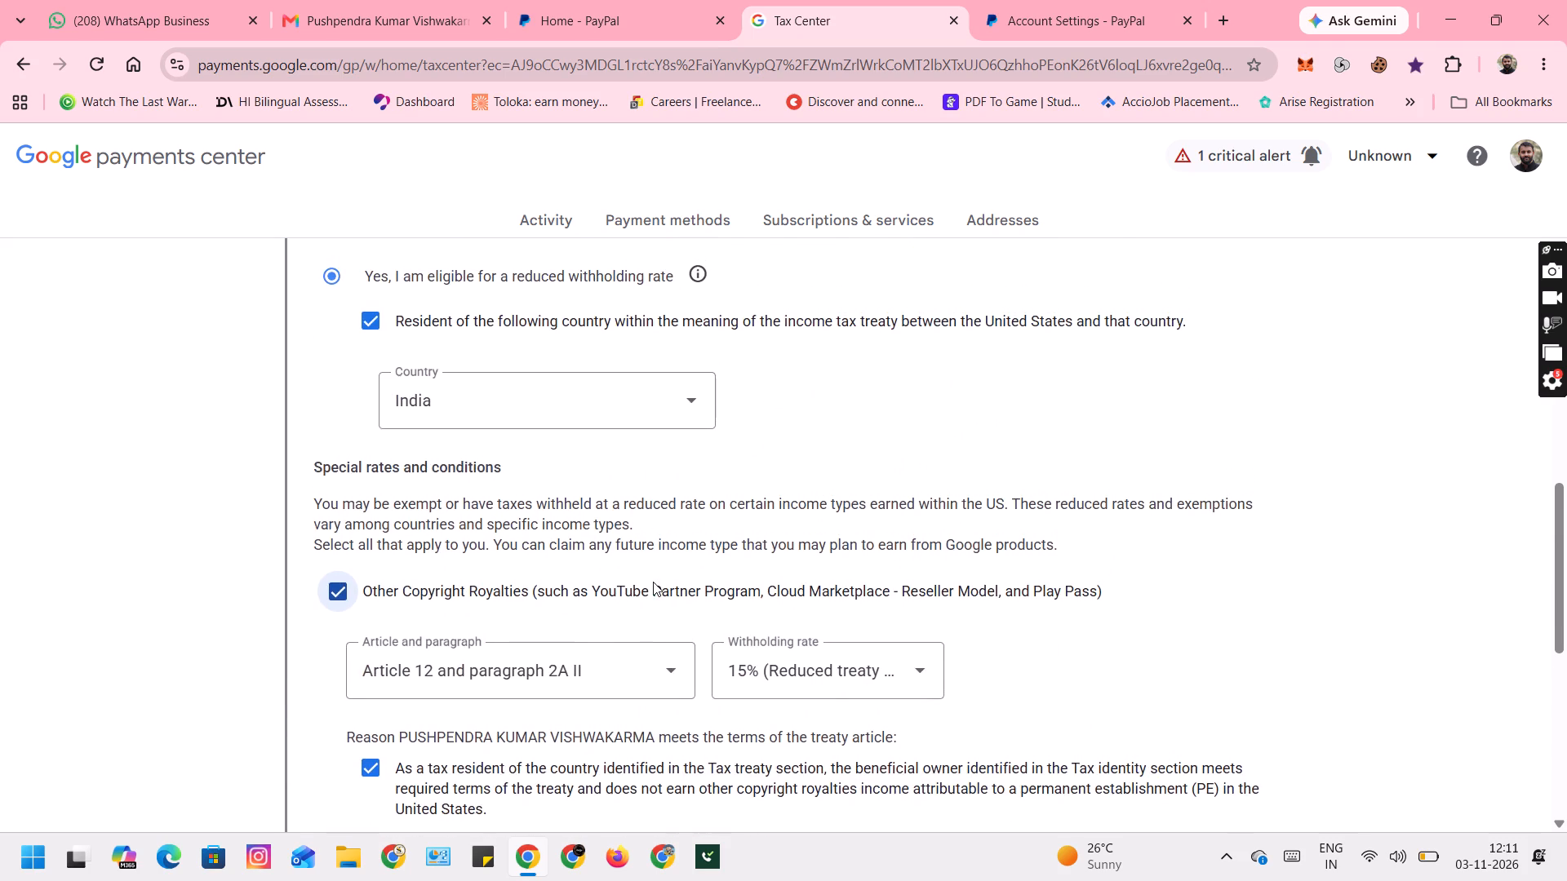
scroll(653, 582, up, 4)
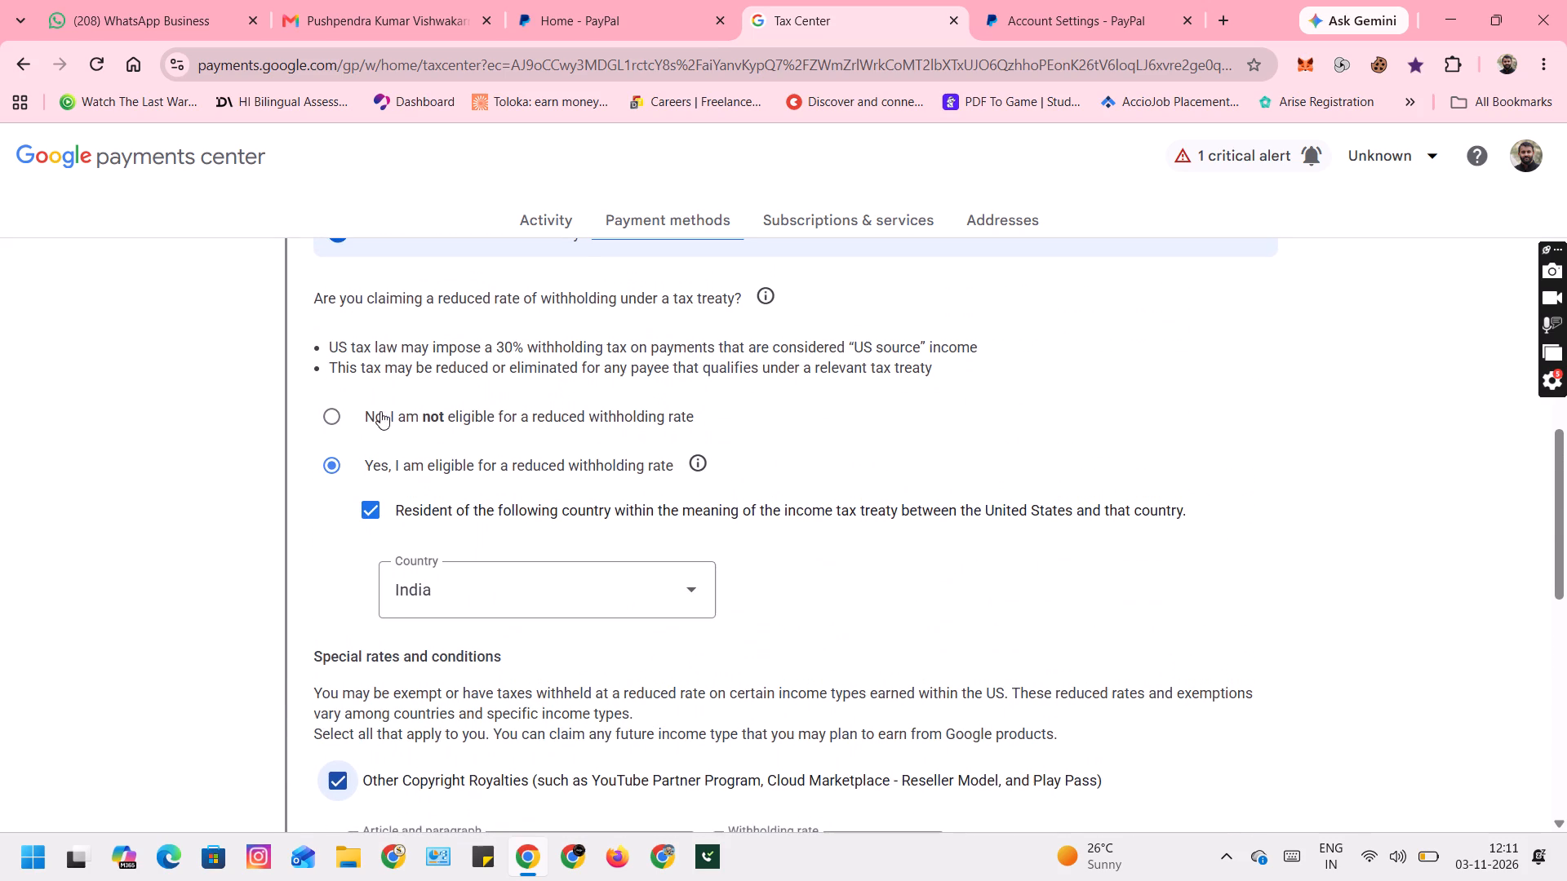
click(335, 414)
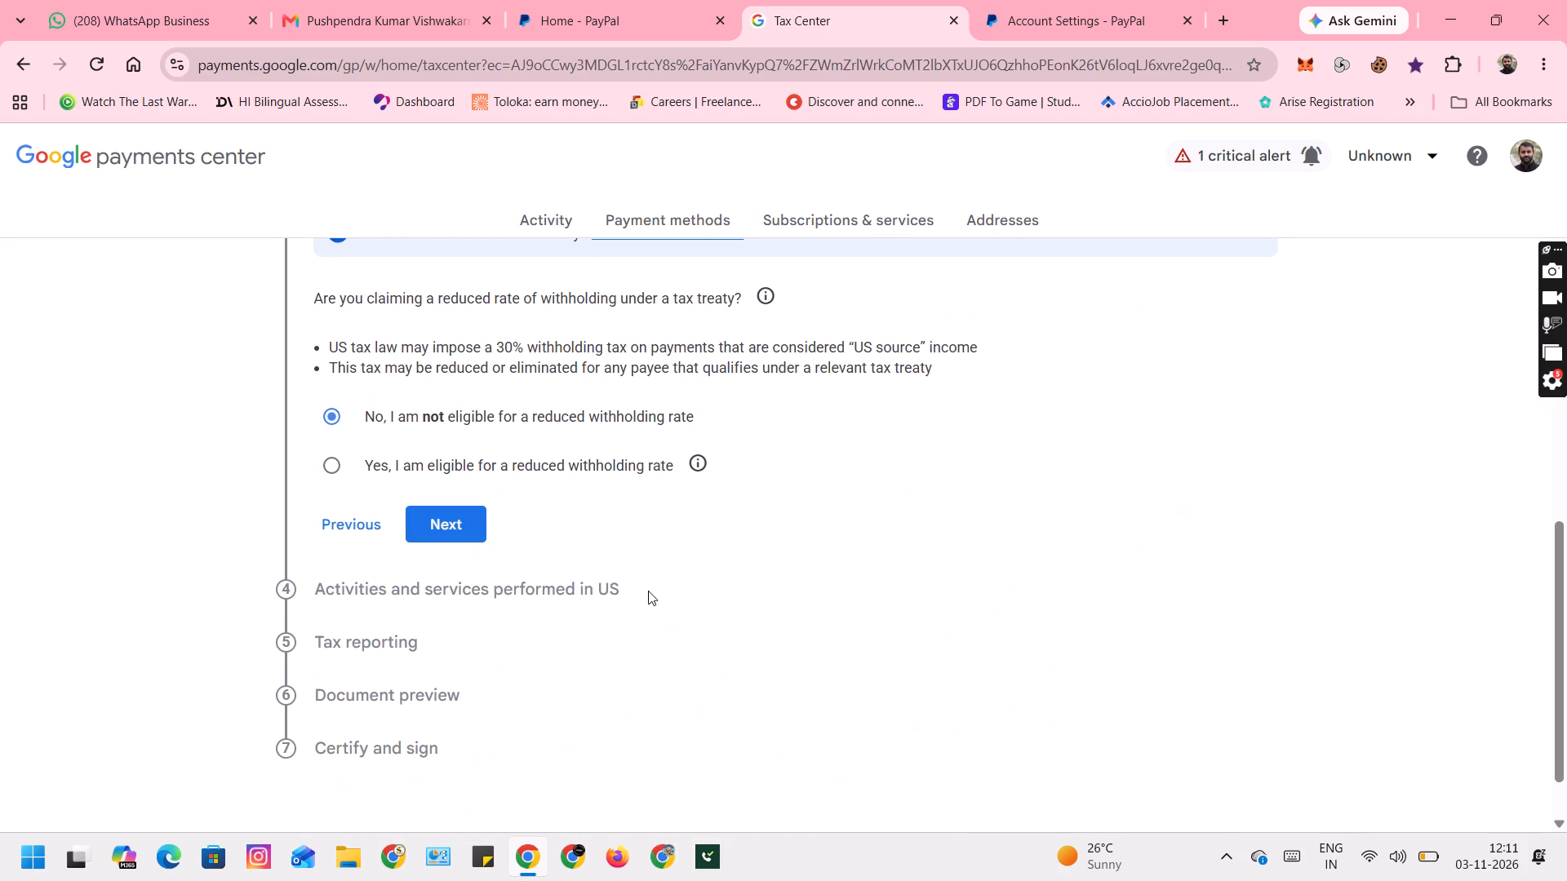
Complete the Tax treaty section and continue to Activities and services performed in US.
scroll(673, 631, down, 2)
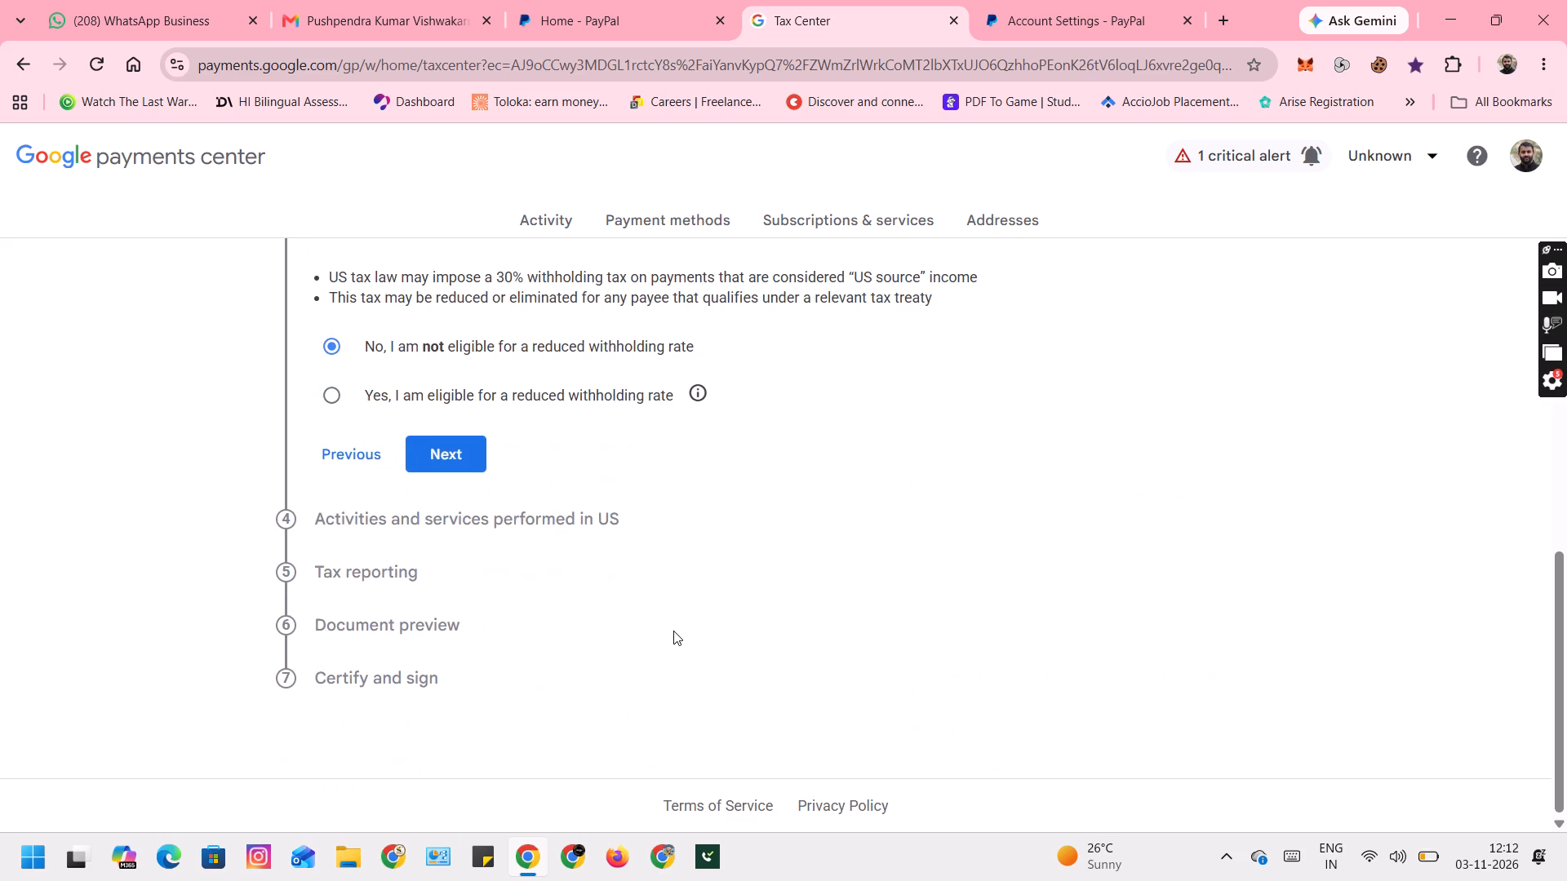
scroll(673, 631, down, 1)
click(431, 640)
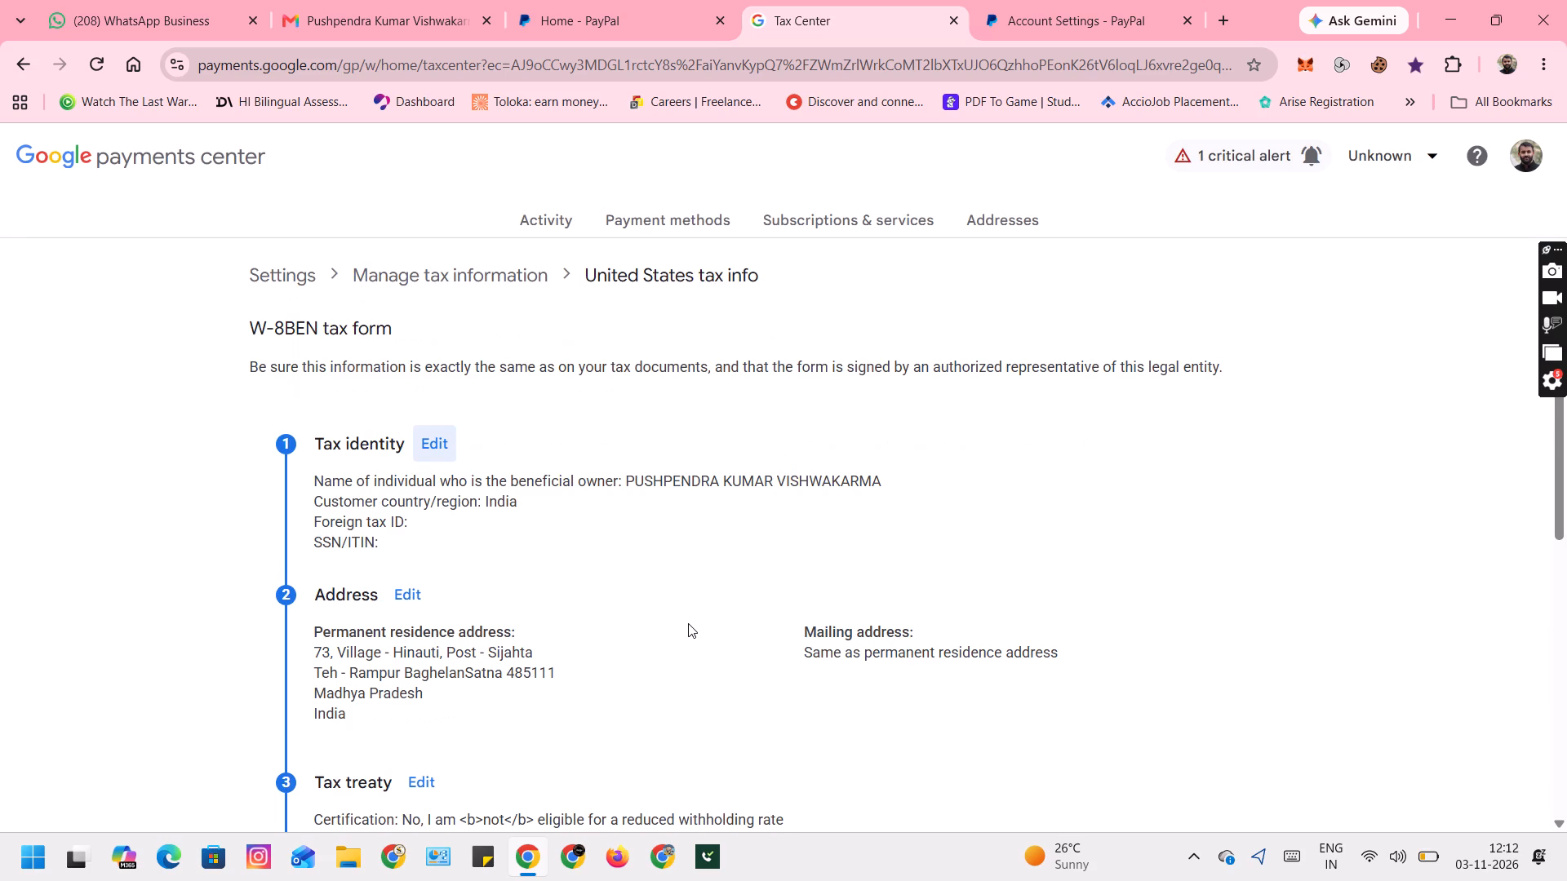
Reopen the Tax identity section for editing and review its taxpayer identification number fields.
scroll(688, 623, down, 5)
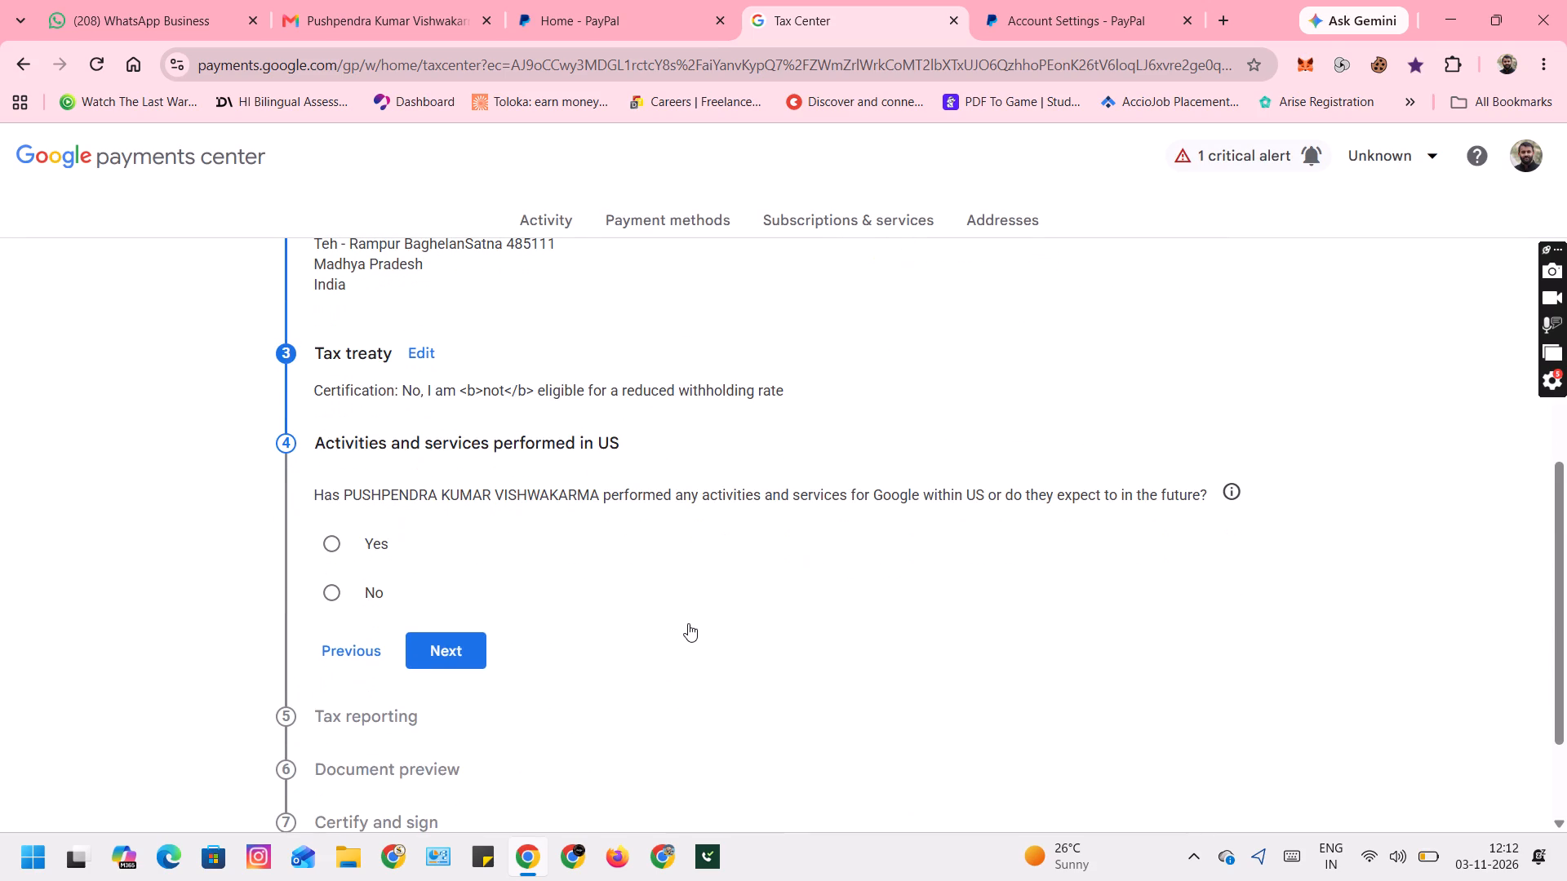
scroll(688, 623, down, 1)
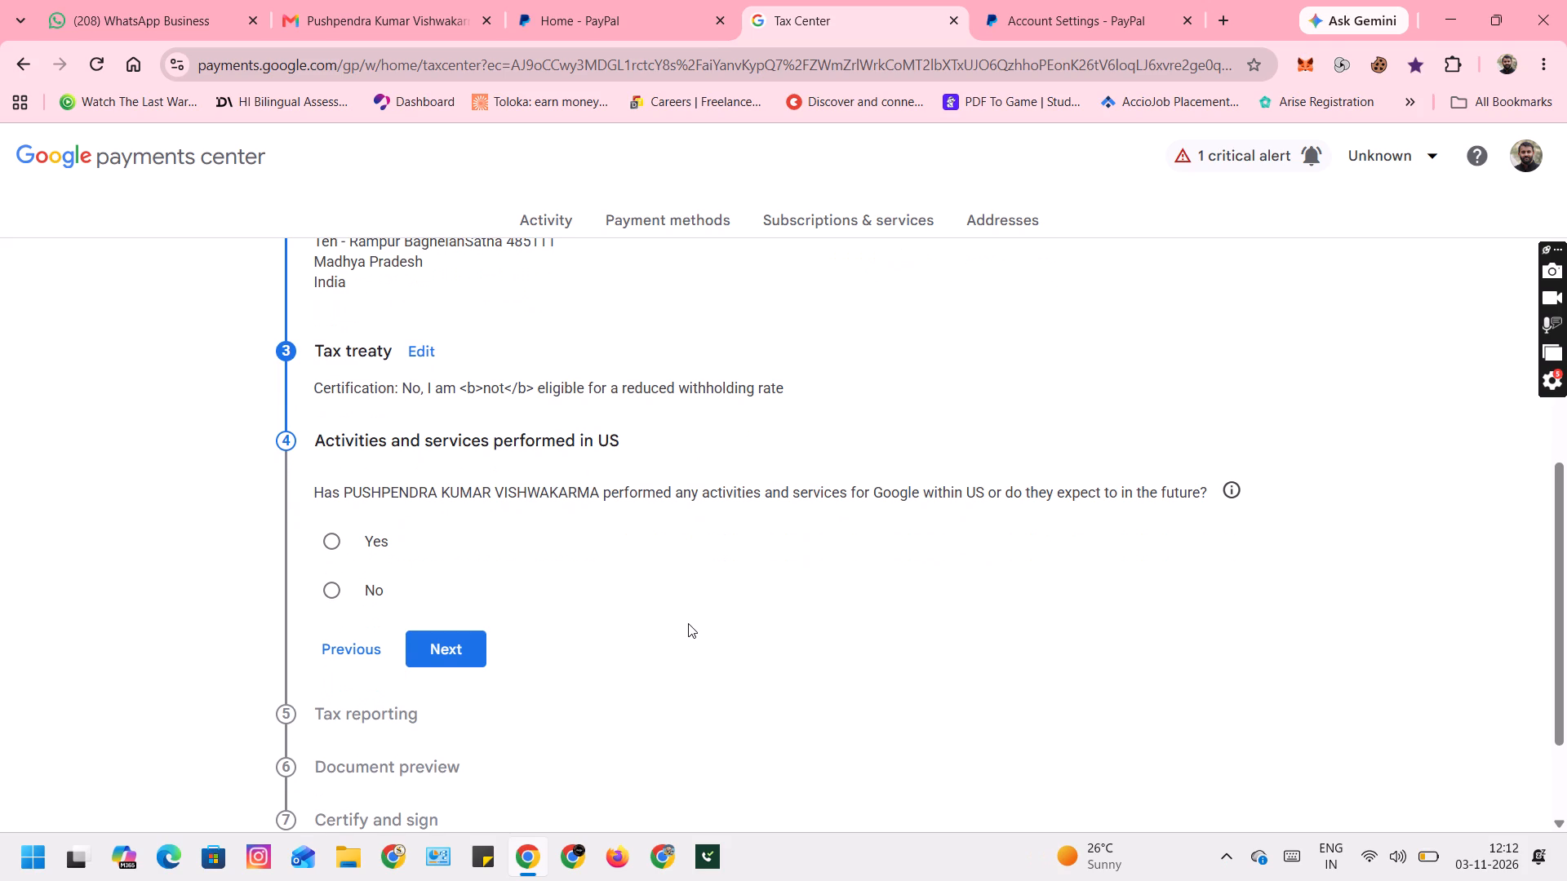
scroll(688, 623, up, 1)
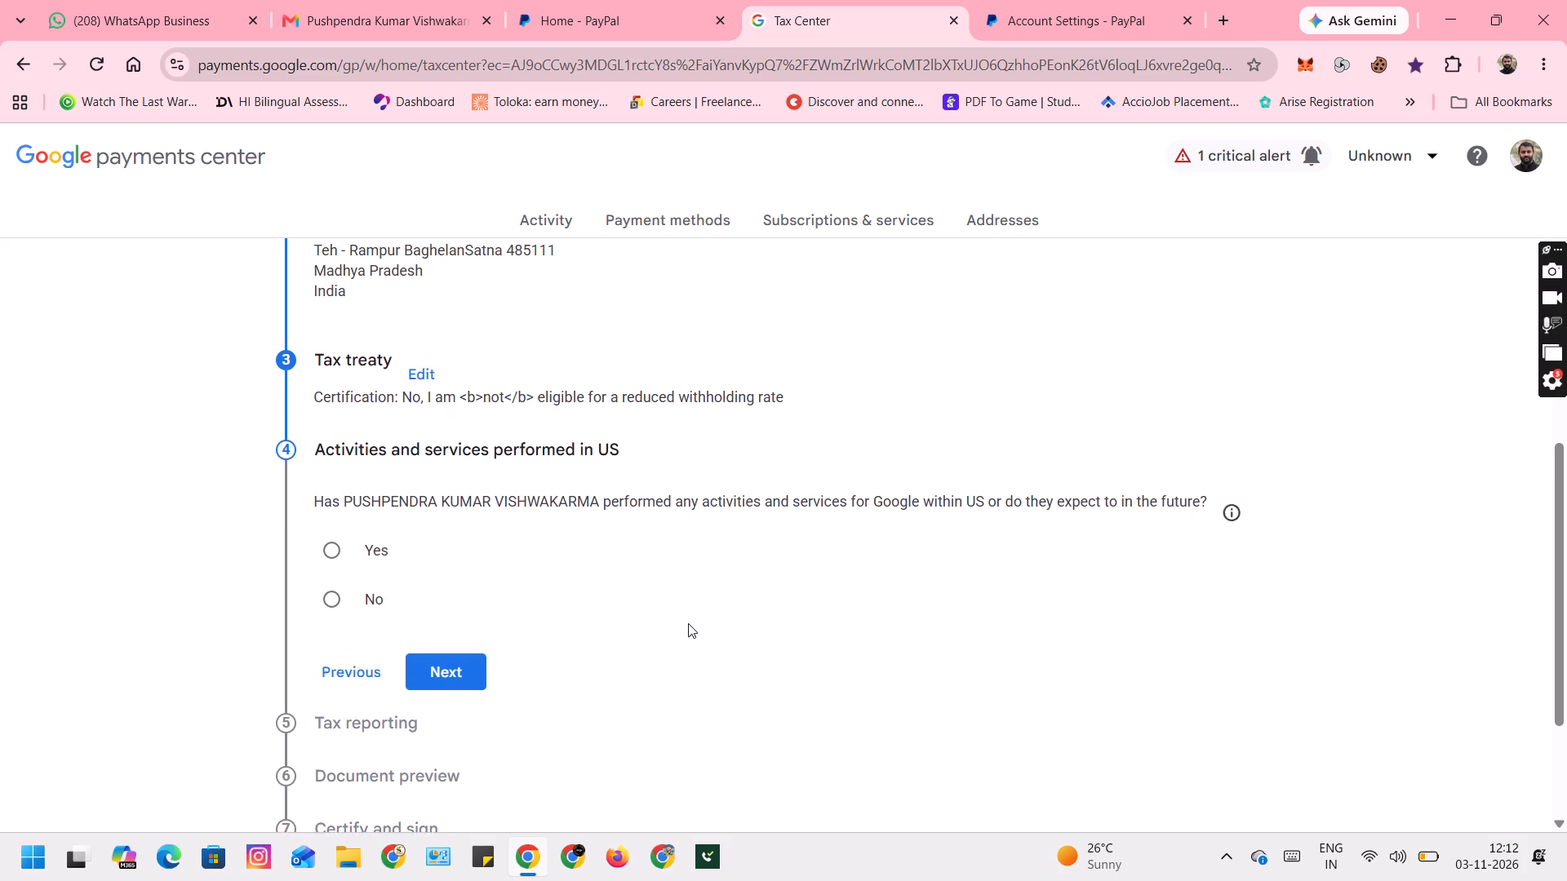
scroll(688, 623, up, 4)
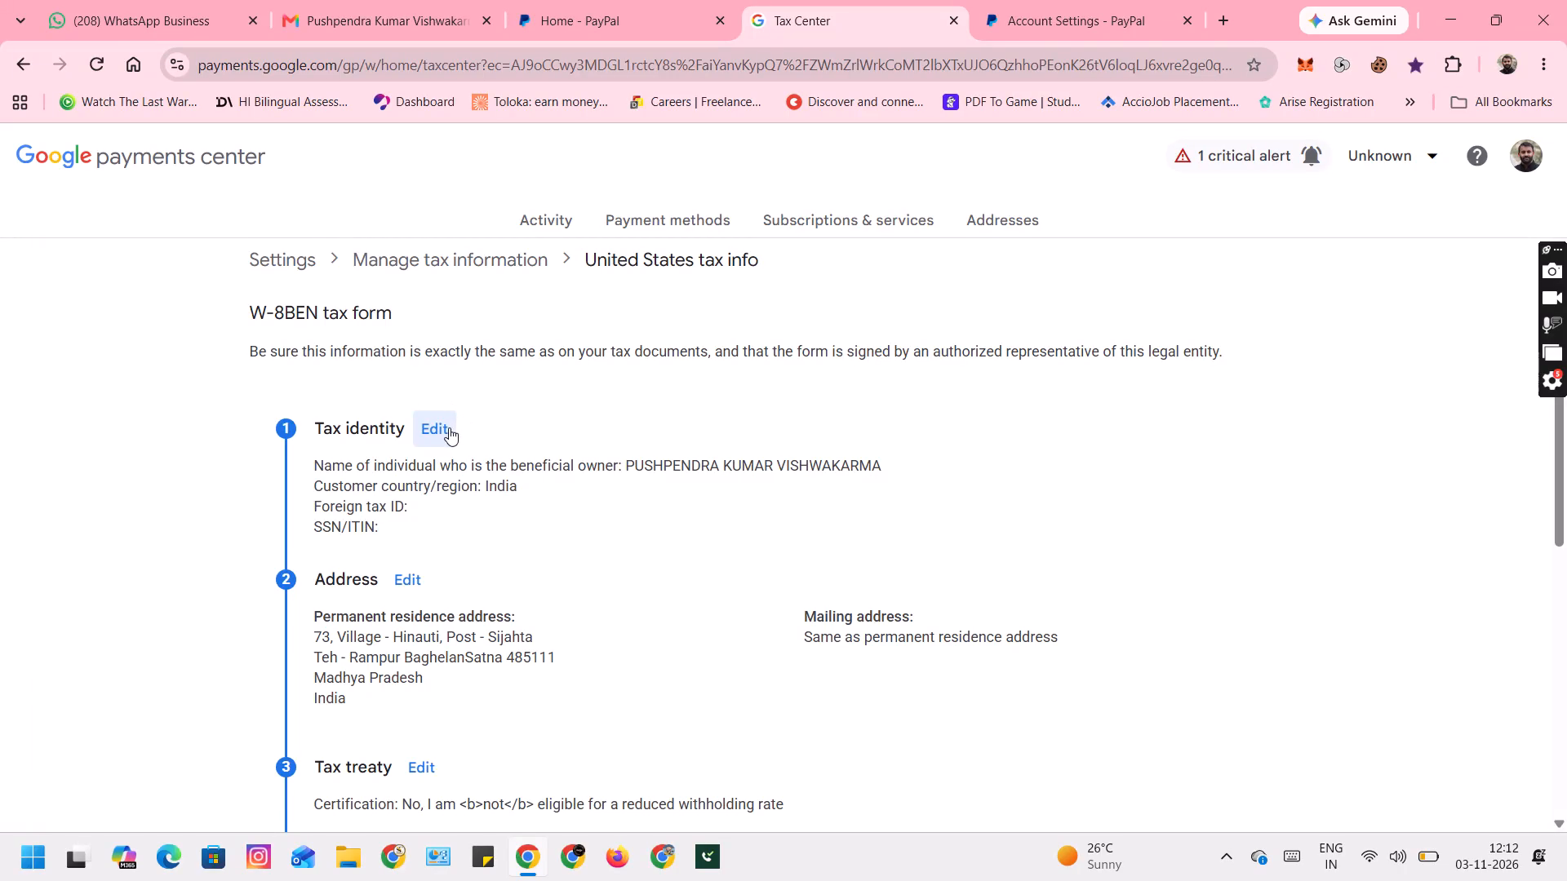
click(435, 427)
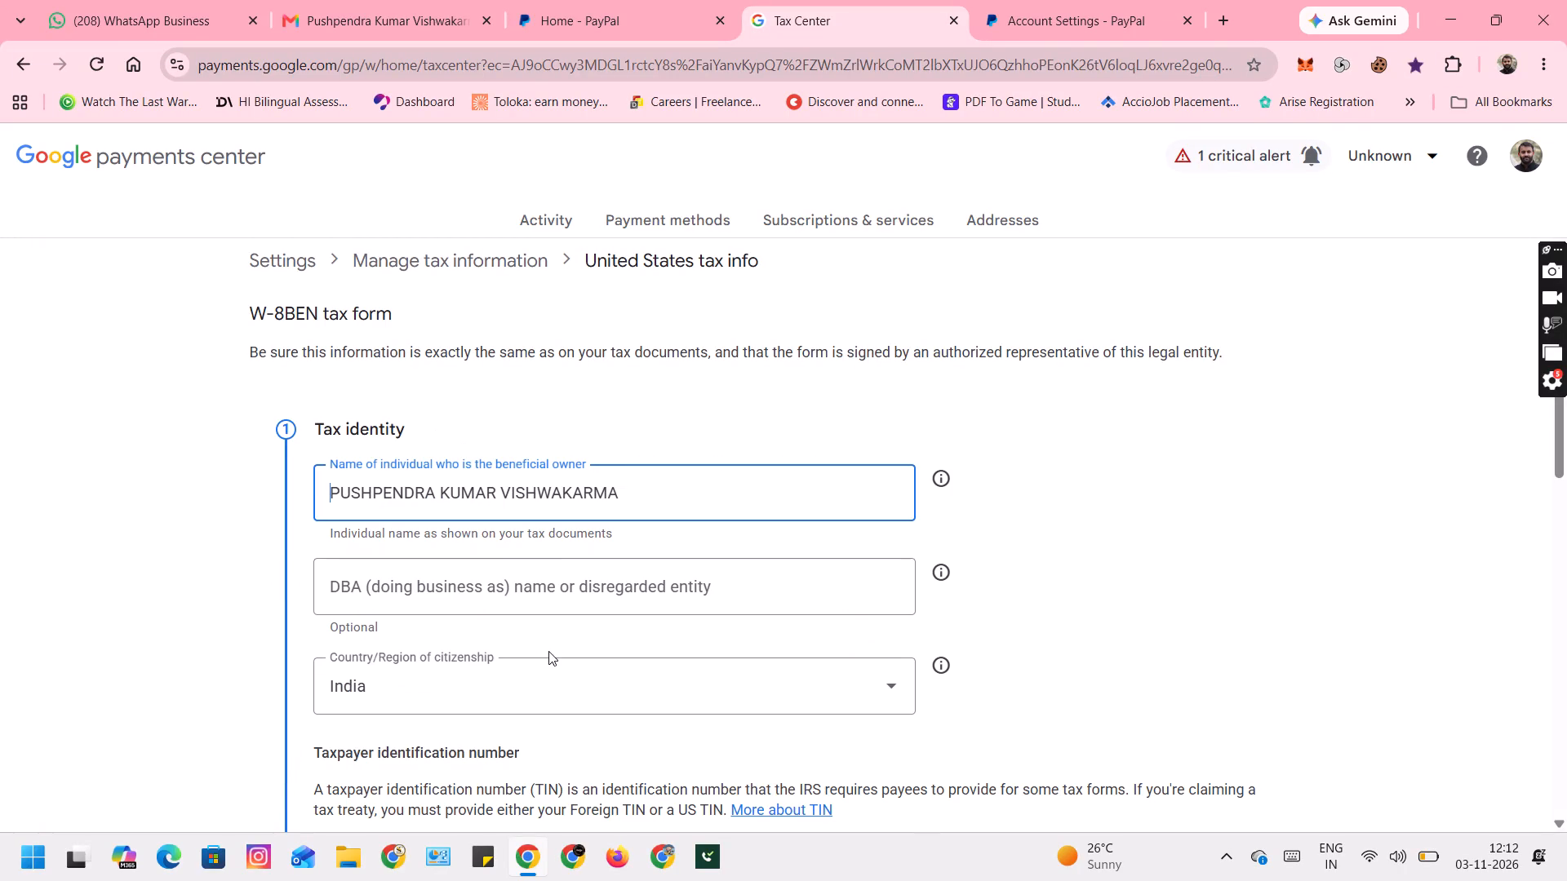
scroll(548, 651, down, 5)
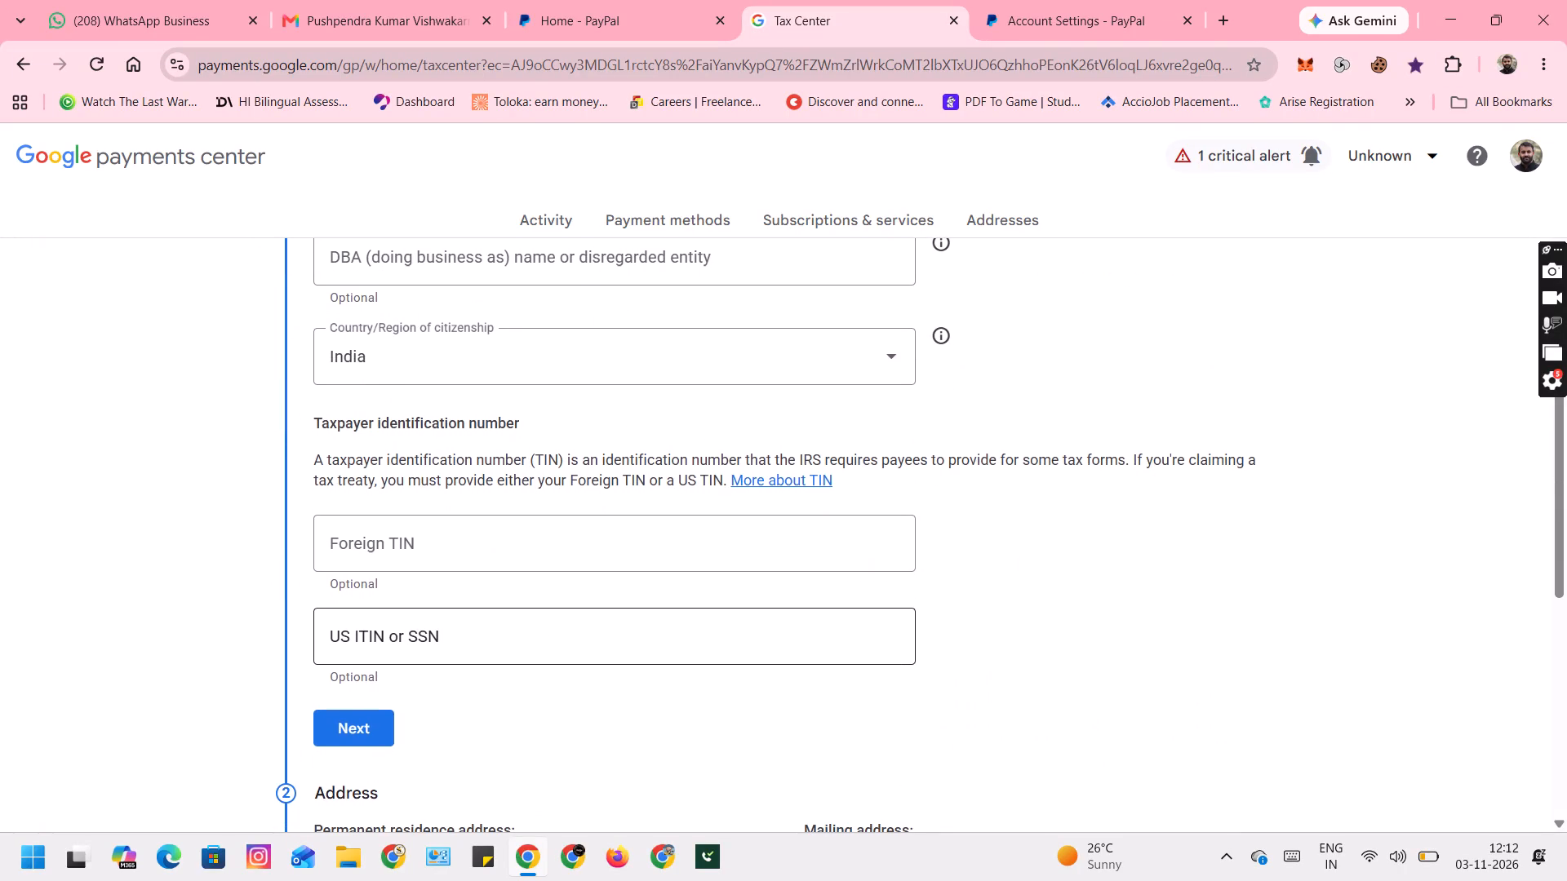
scroll(548, 651, down, 1)
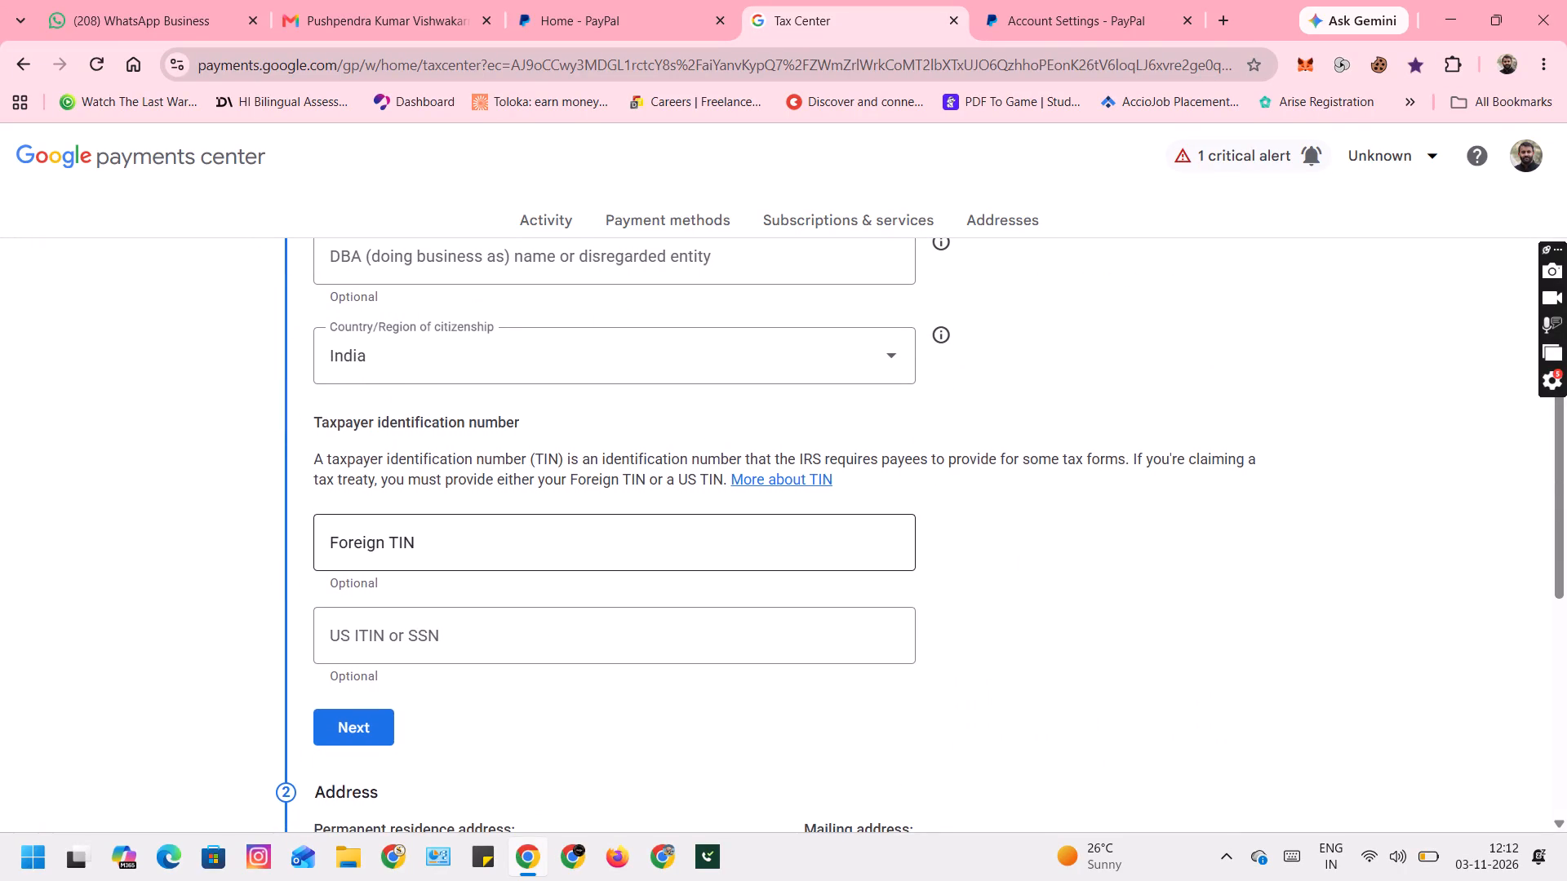
Open the More about TIN reference and read the IRS page on the U.S. taxpayer identification number requirement.
click(784, 476)
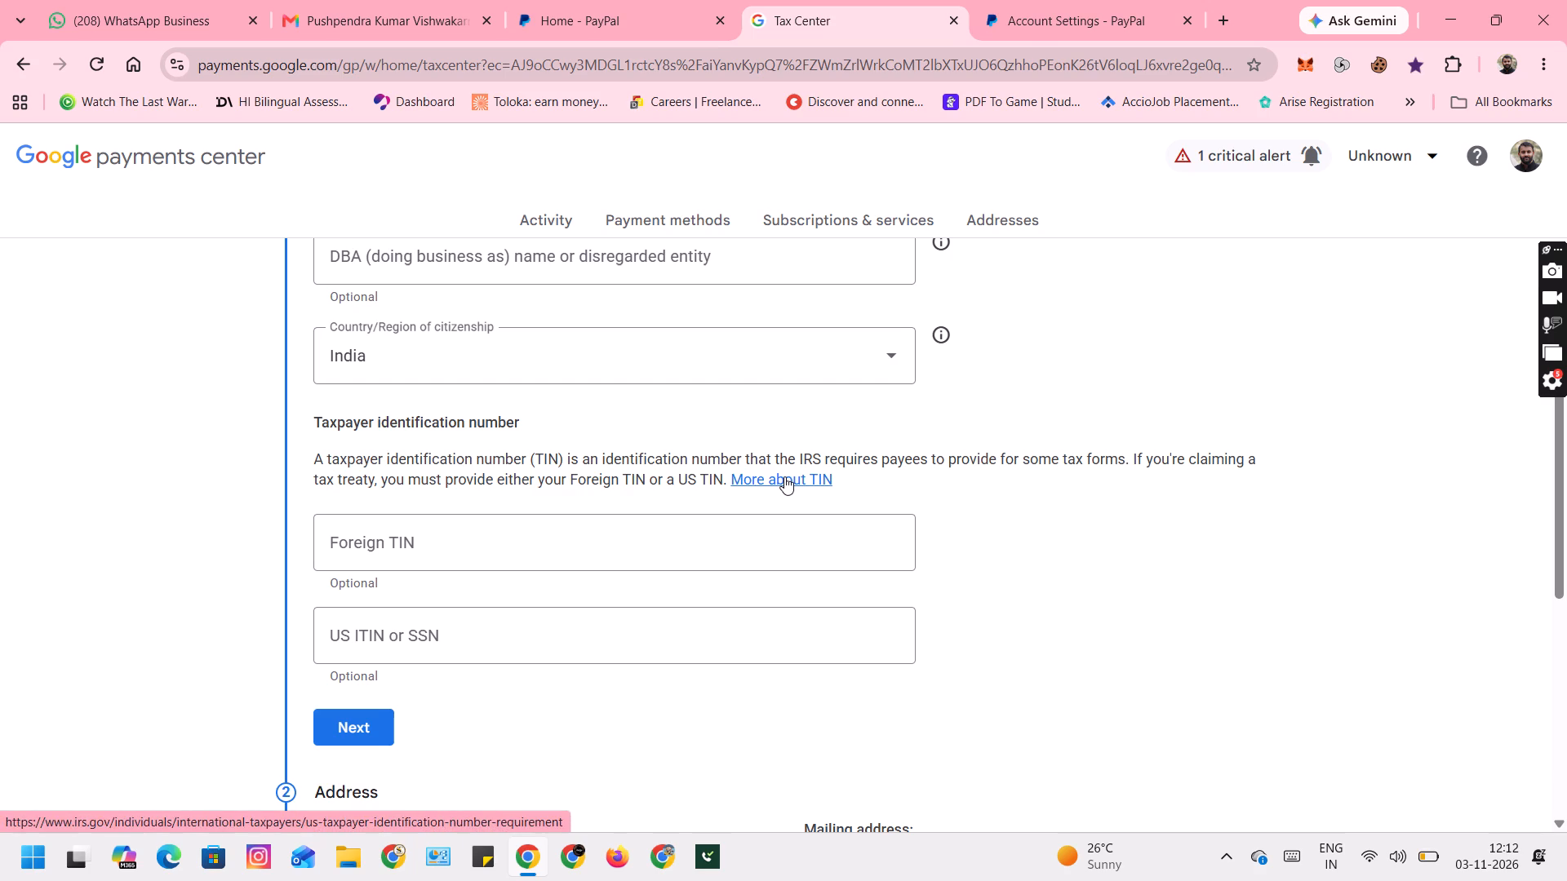
click(692, 18)
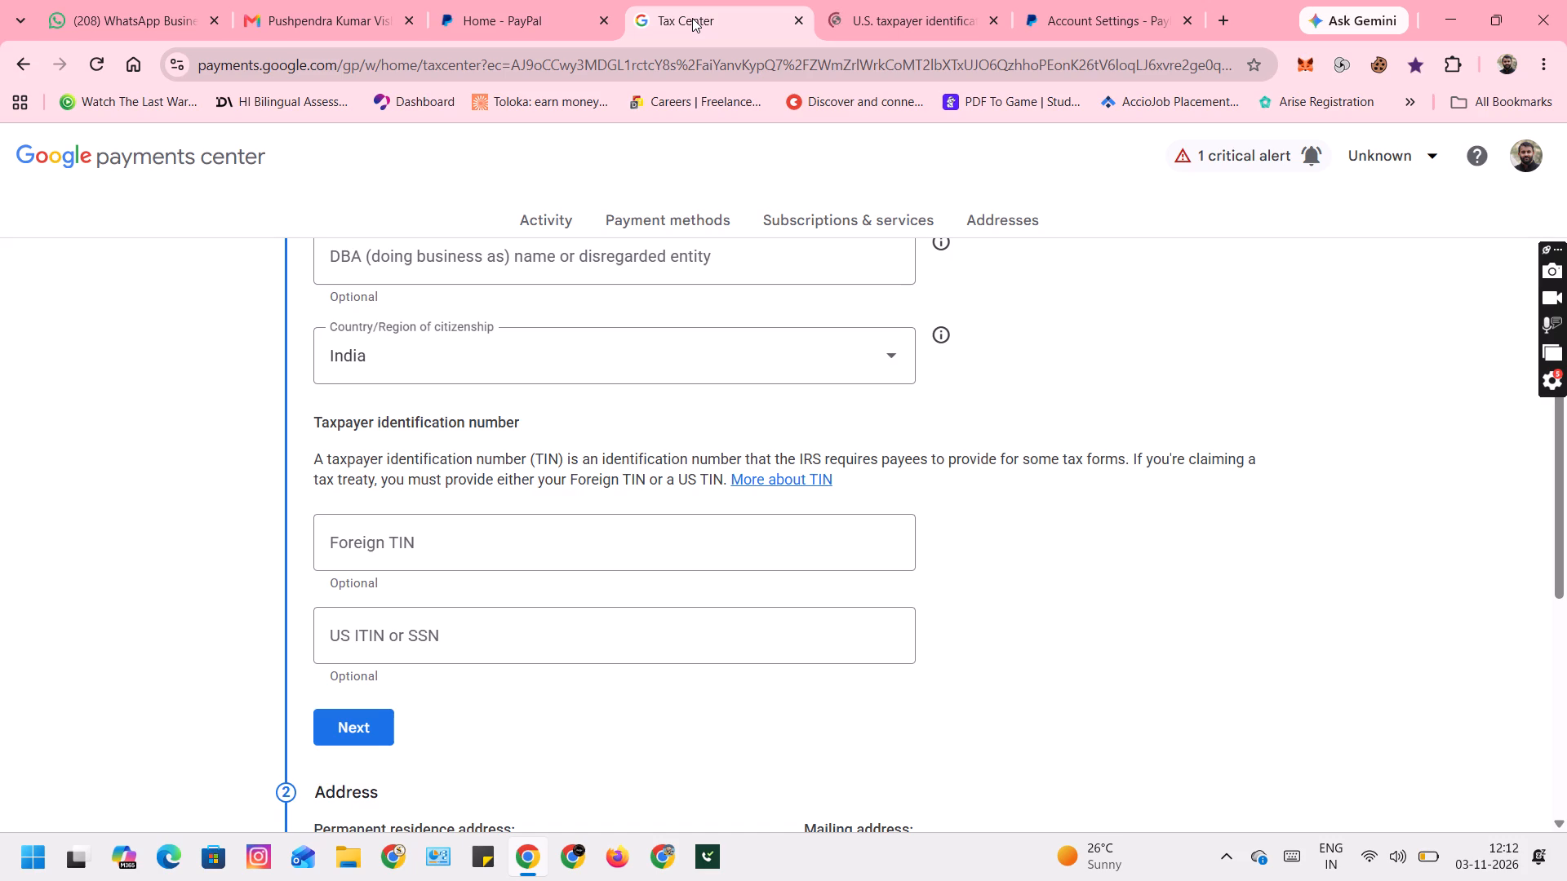
click(888, 20)
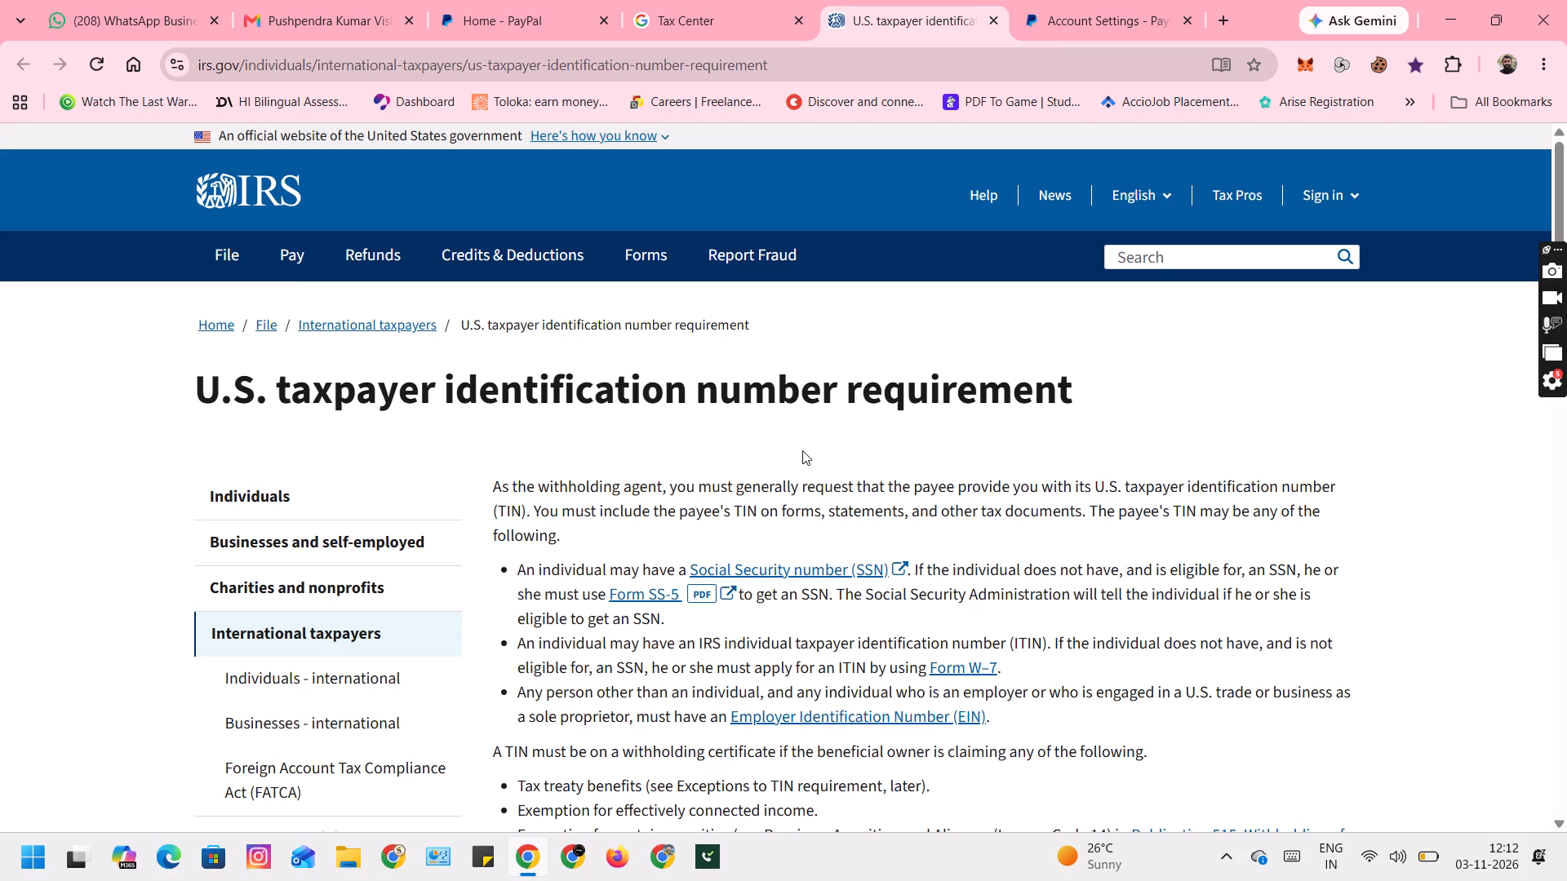
scroll(802, 450, down, 3)
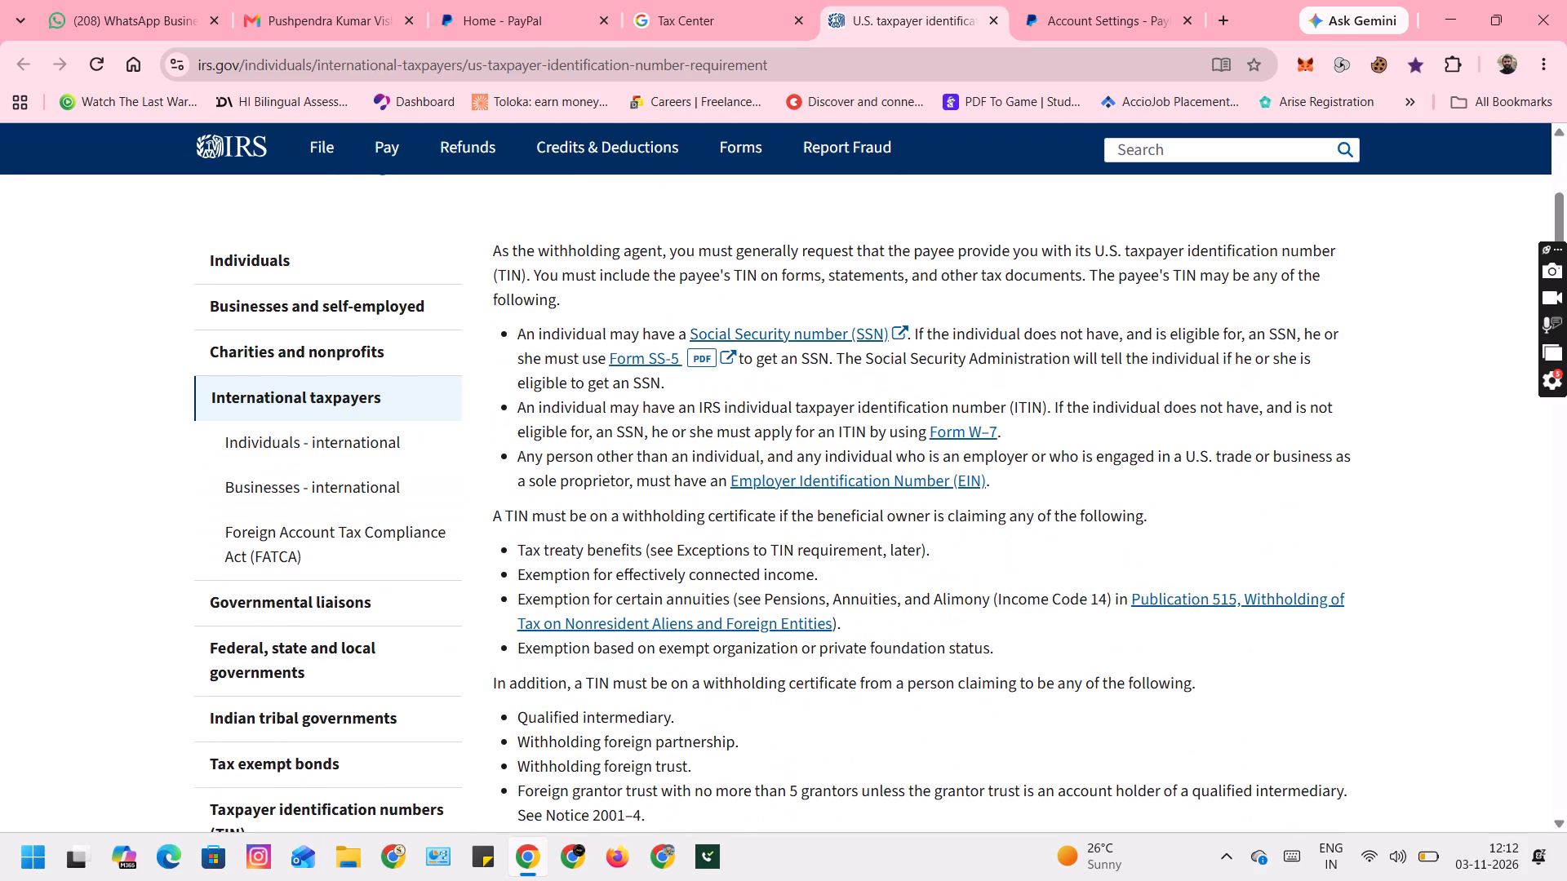
scroll(802, 450, down, 2)
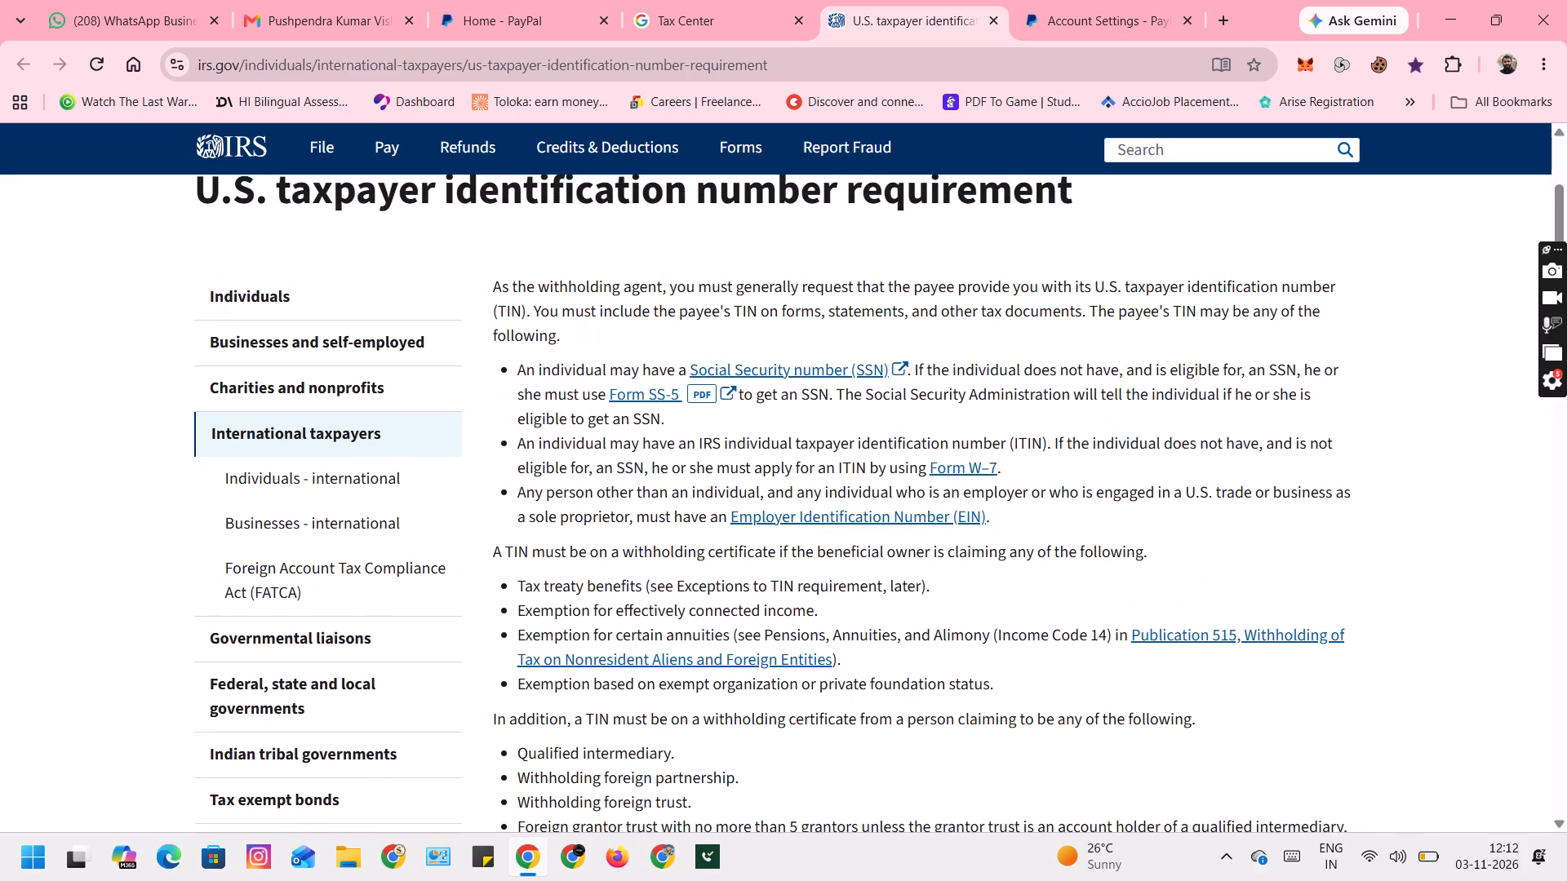
scroll(802, 450, down, 3)
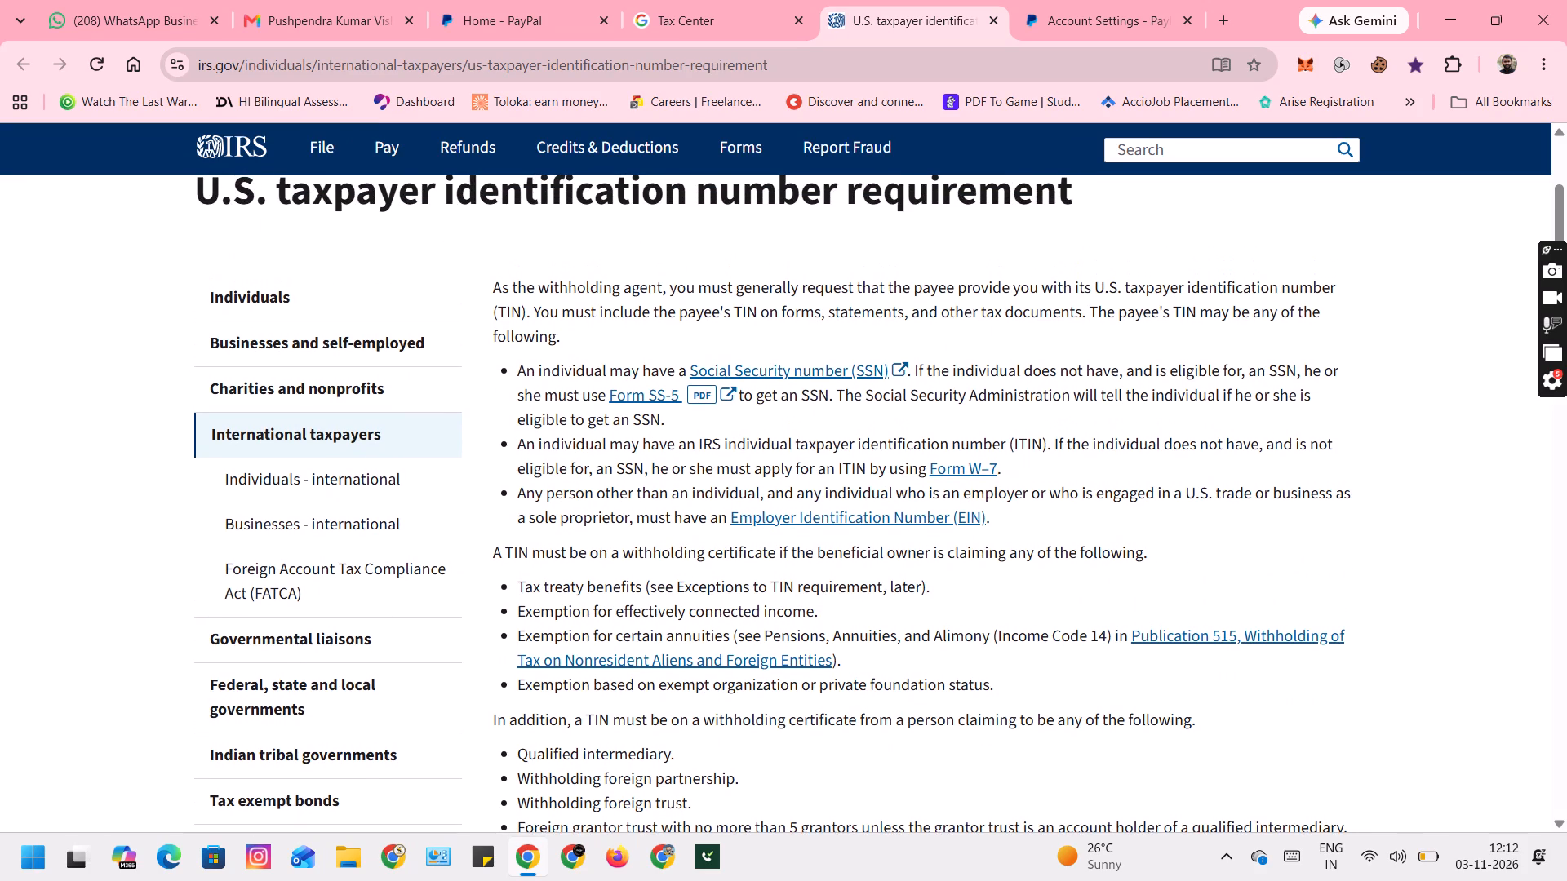
scroll(802, 450, down, 1)
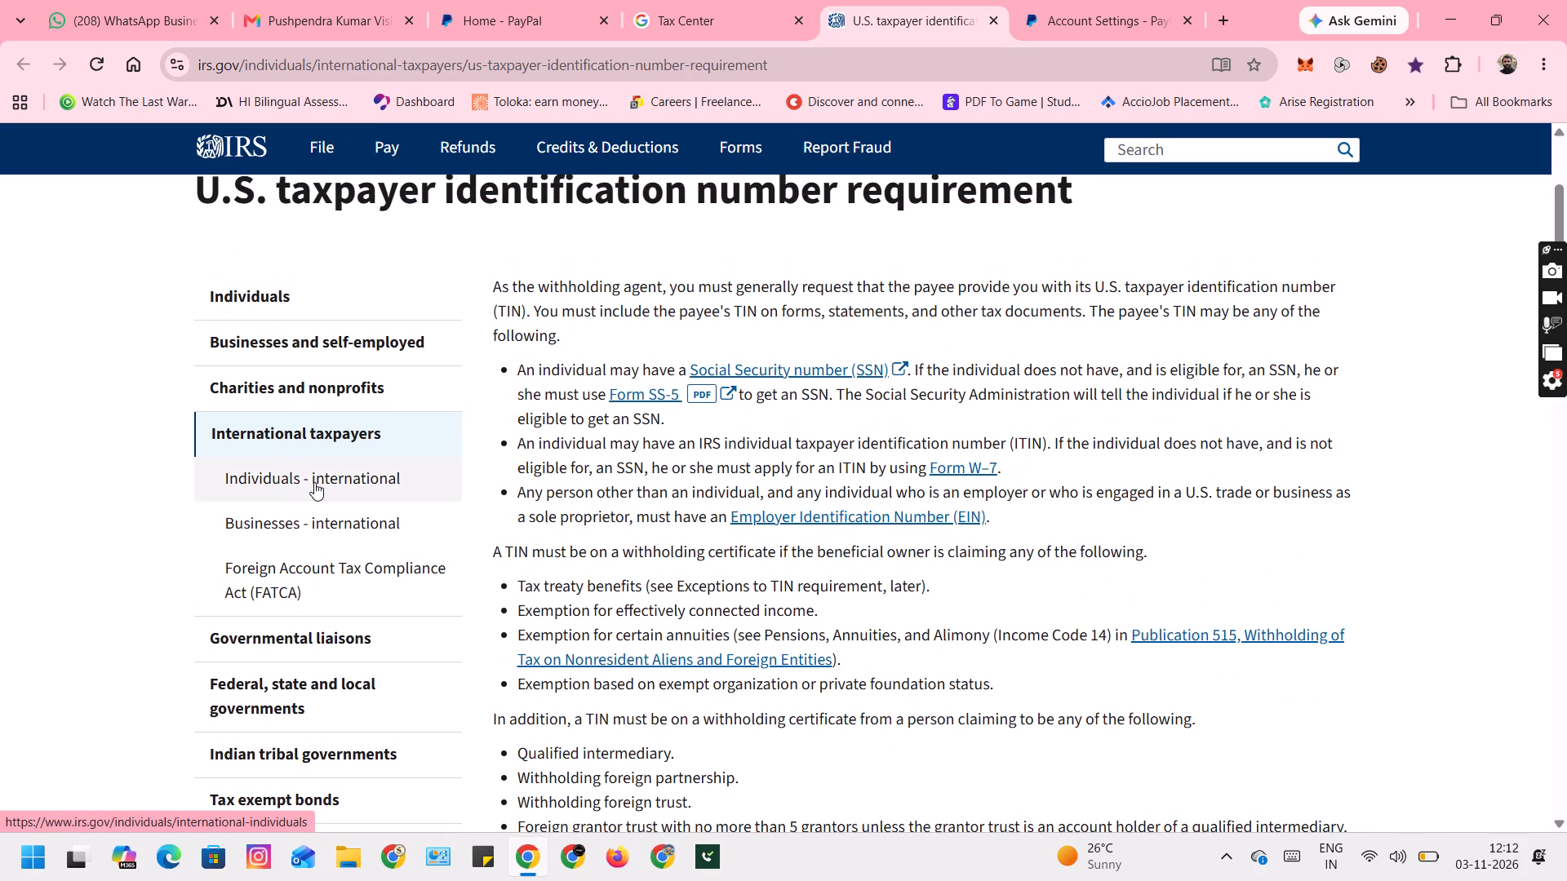
Open the IRS page for international individuals and look through its foreign persons information.
click(314, 482)
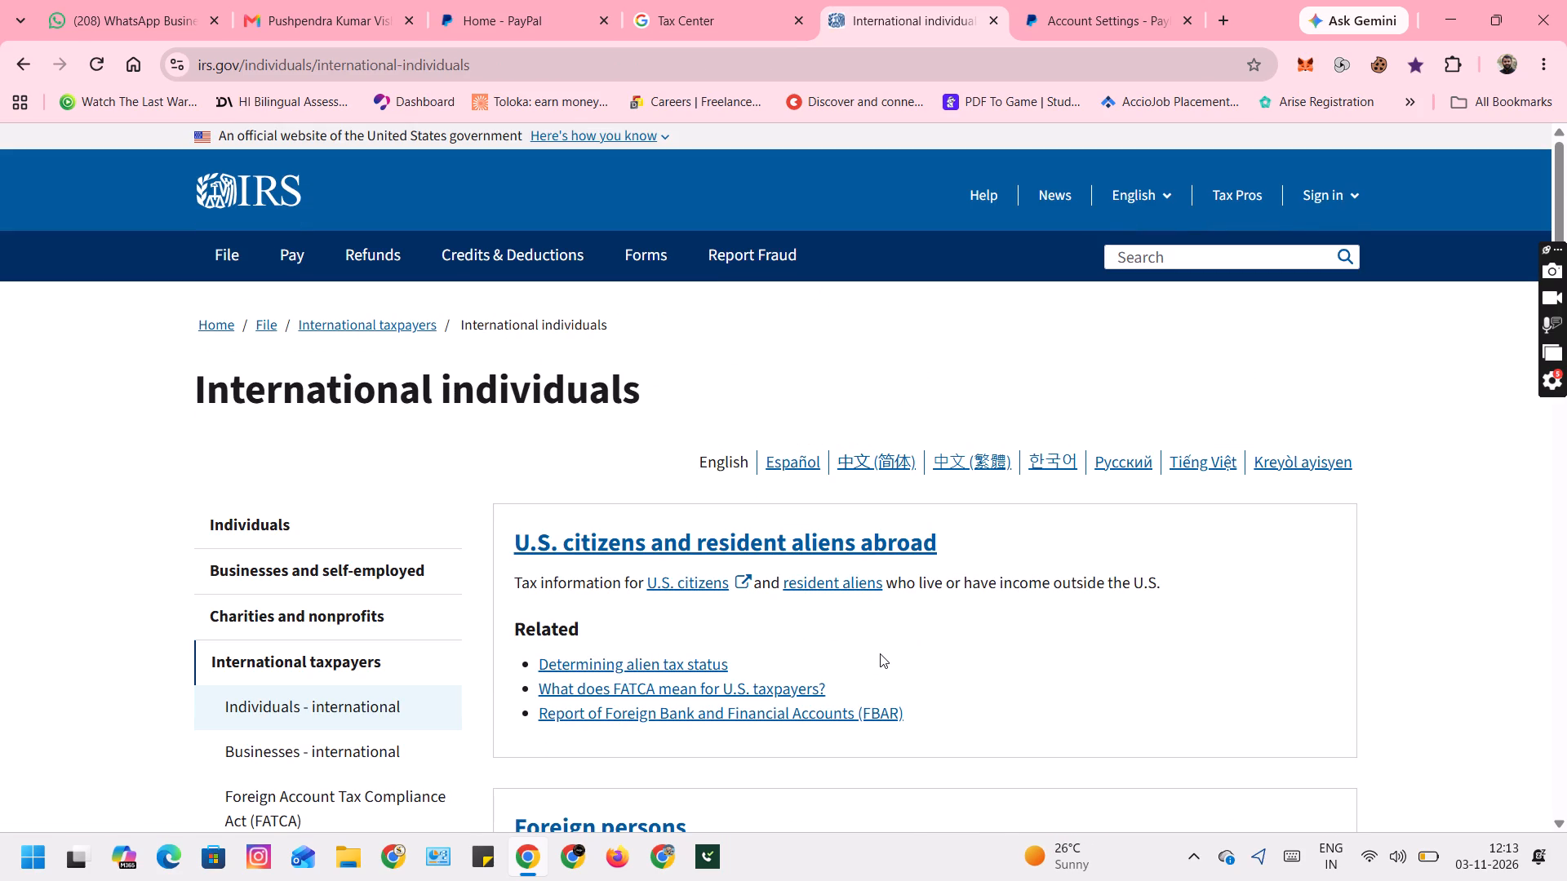
scroll(880, 653, down, 2)
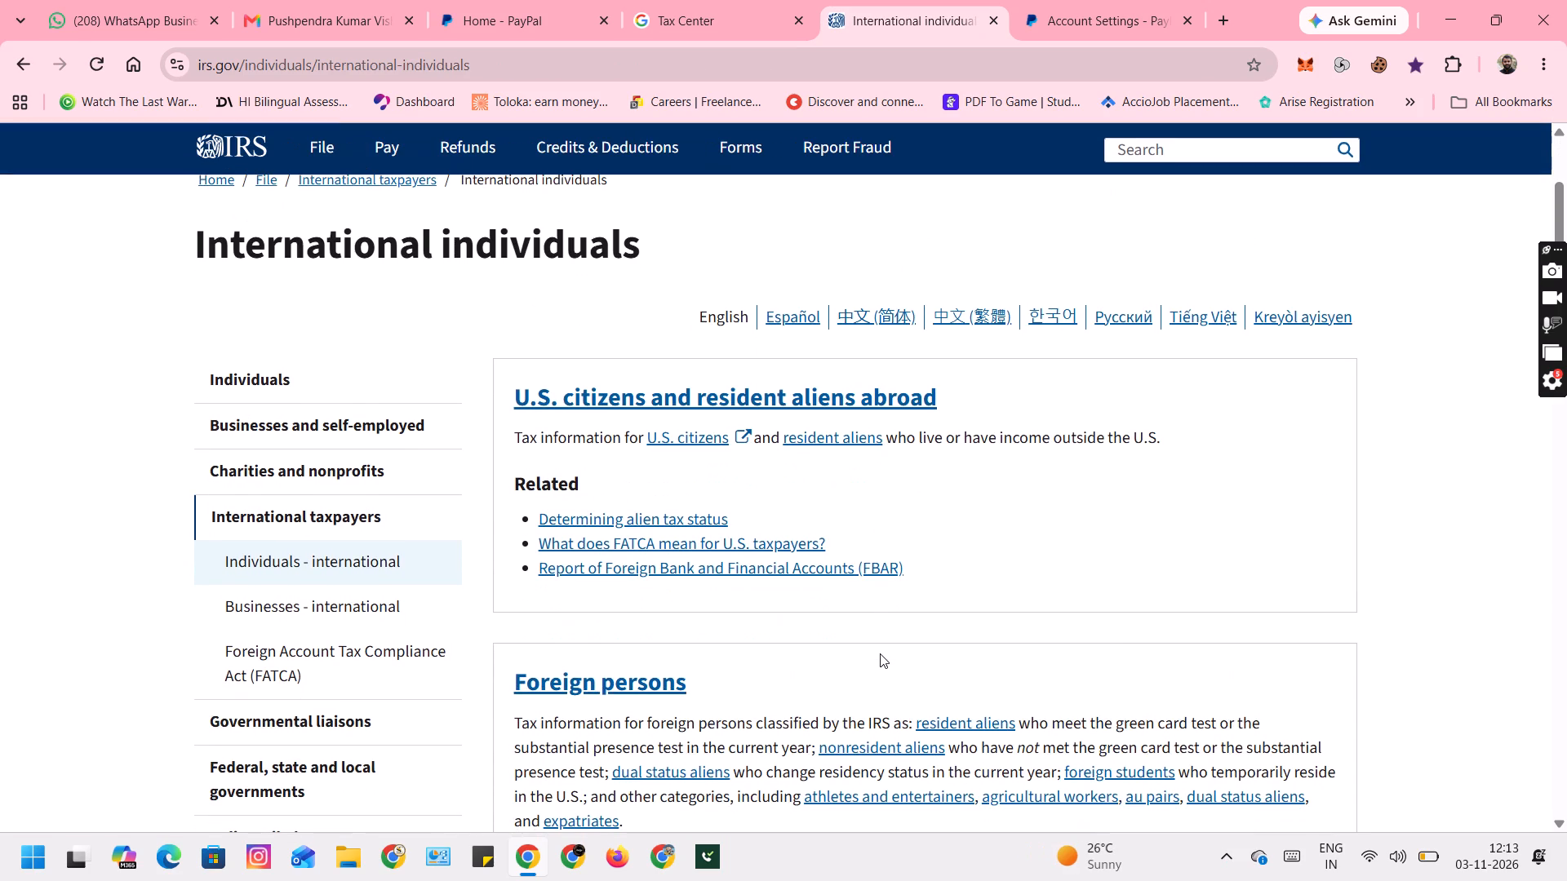
scroll(880, 653, down, 4)
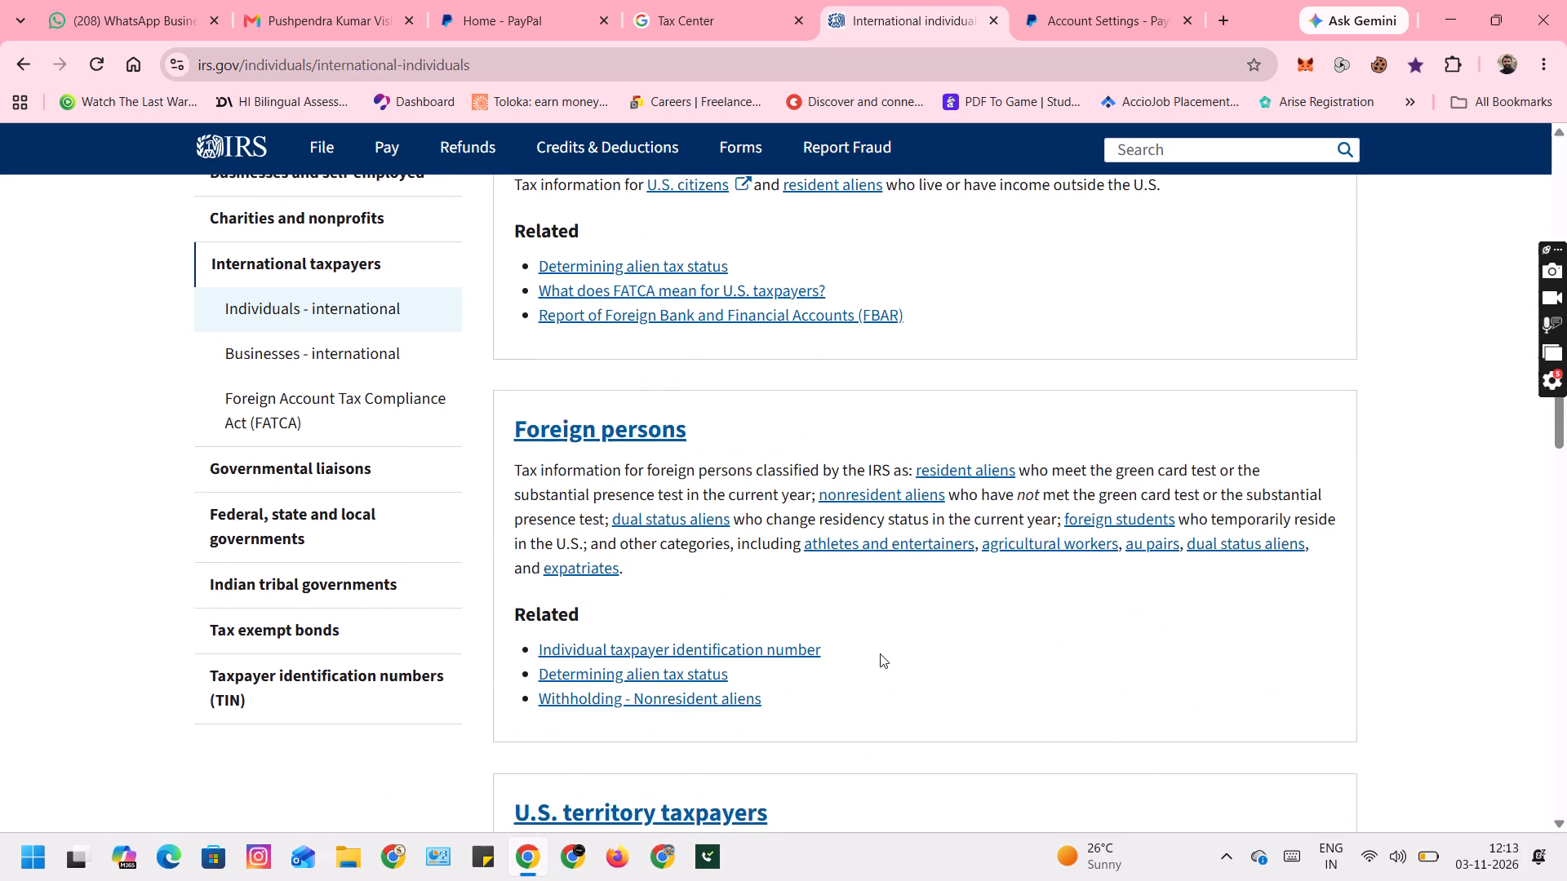
scroll(880, 653, down, 2)
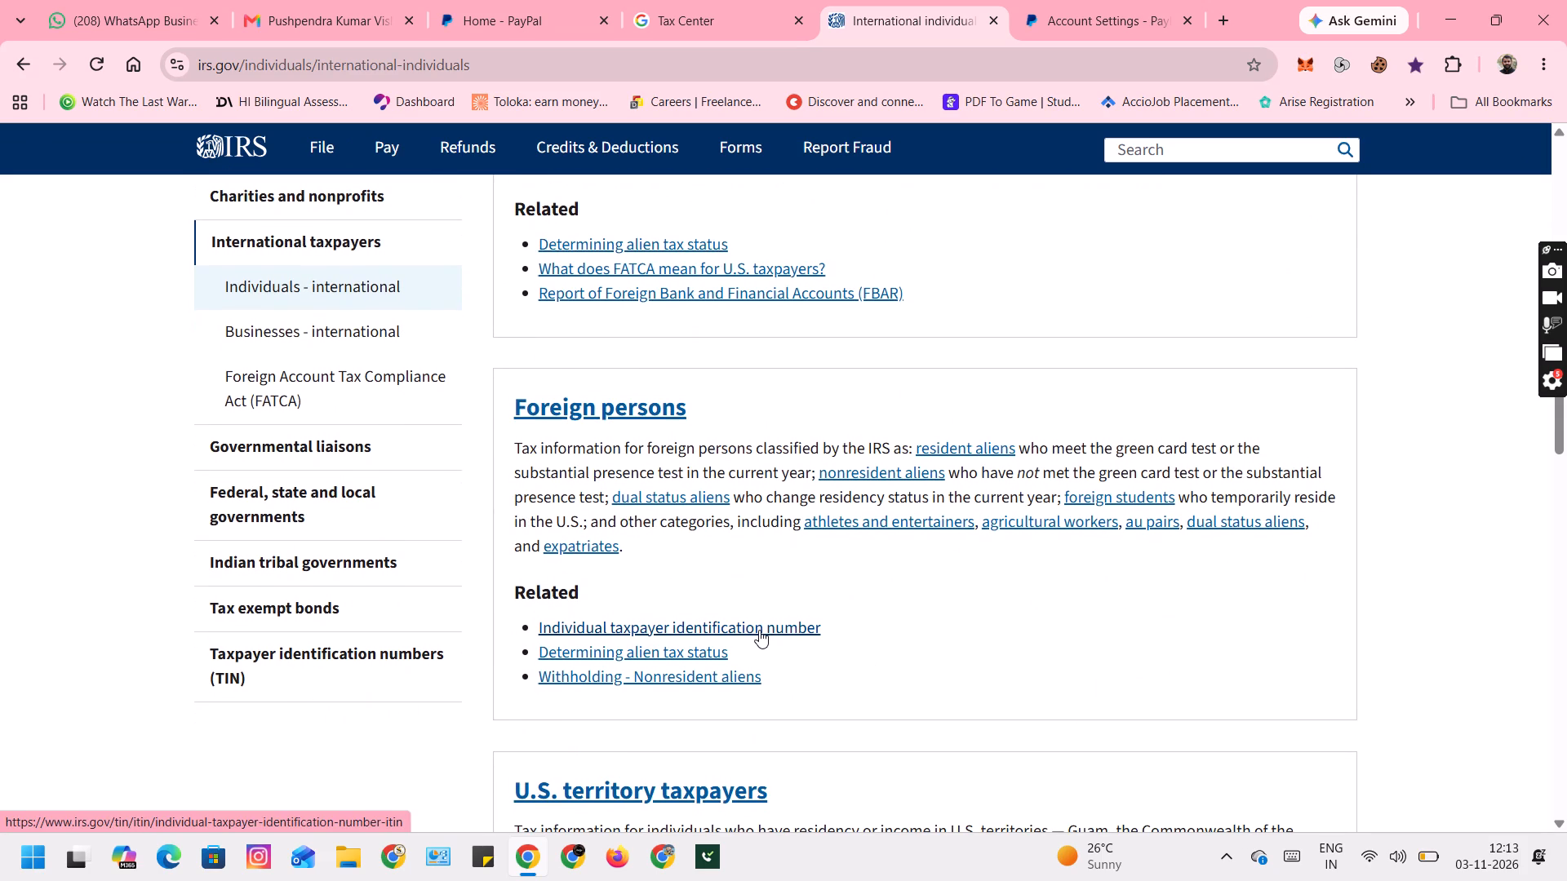
Open the IRS Individual taxpayer identification number page and read who needs an ITIN and when to apply.
click(759, 630)
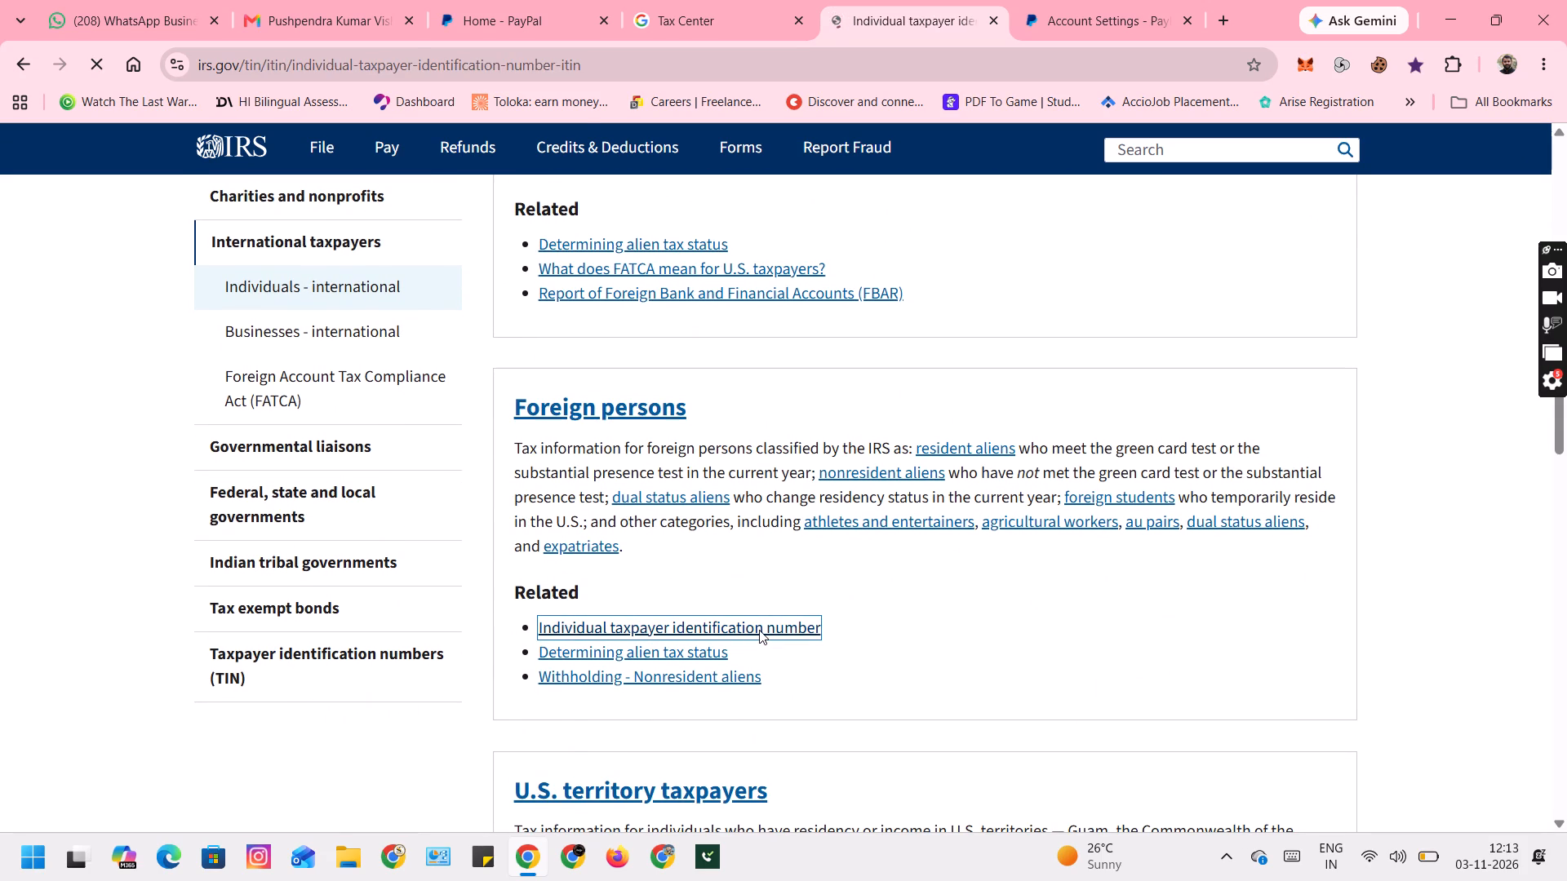
scroll(759, 630, down, 5)
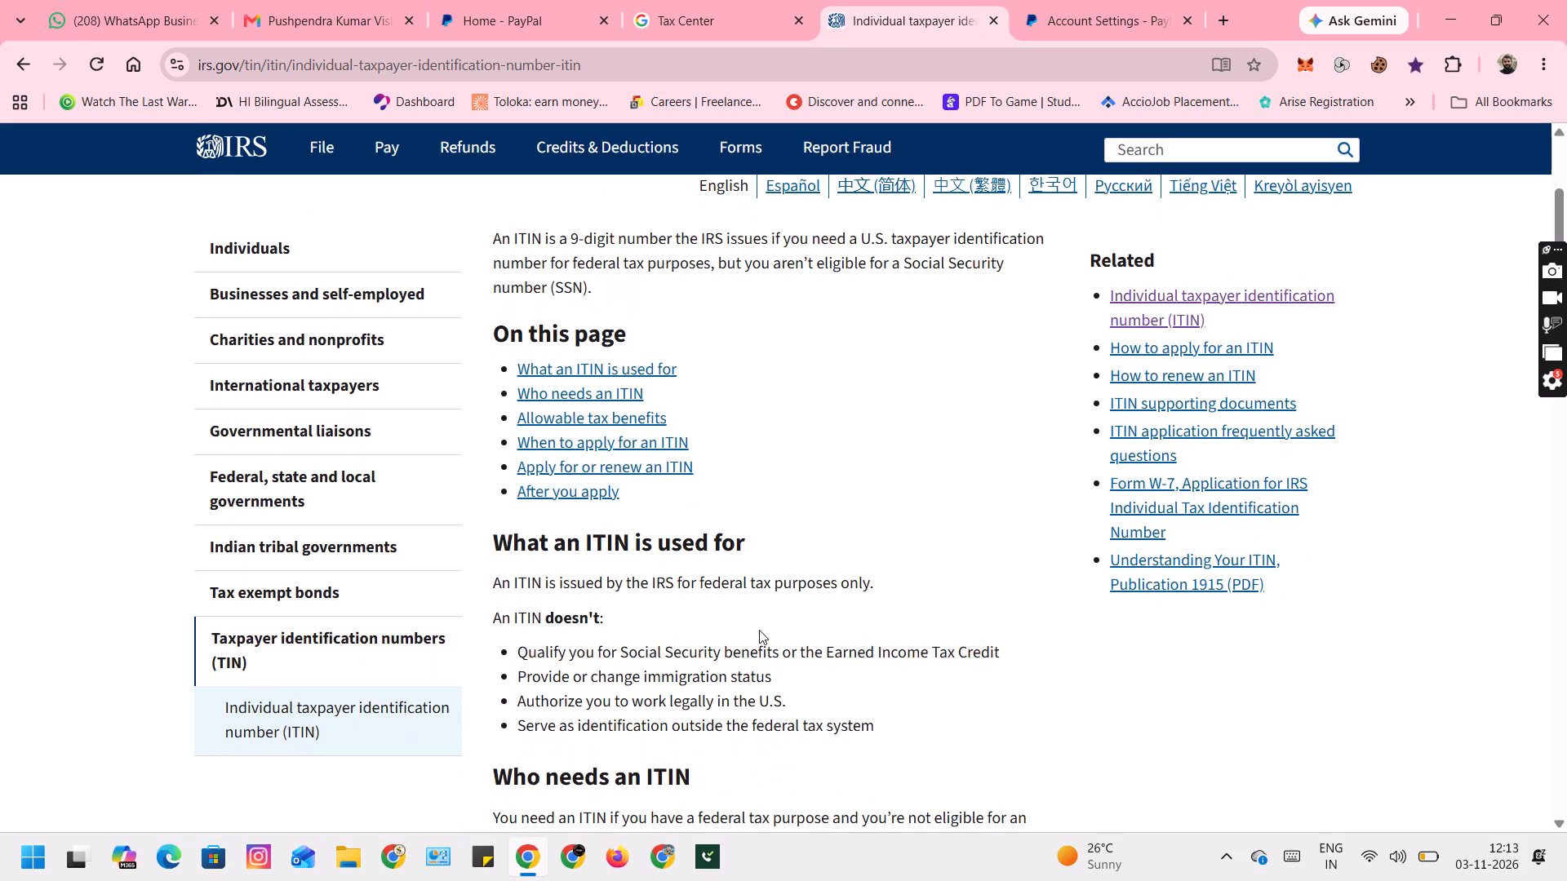
scroll(838, 707, down, 1)
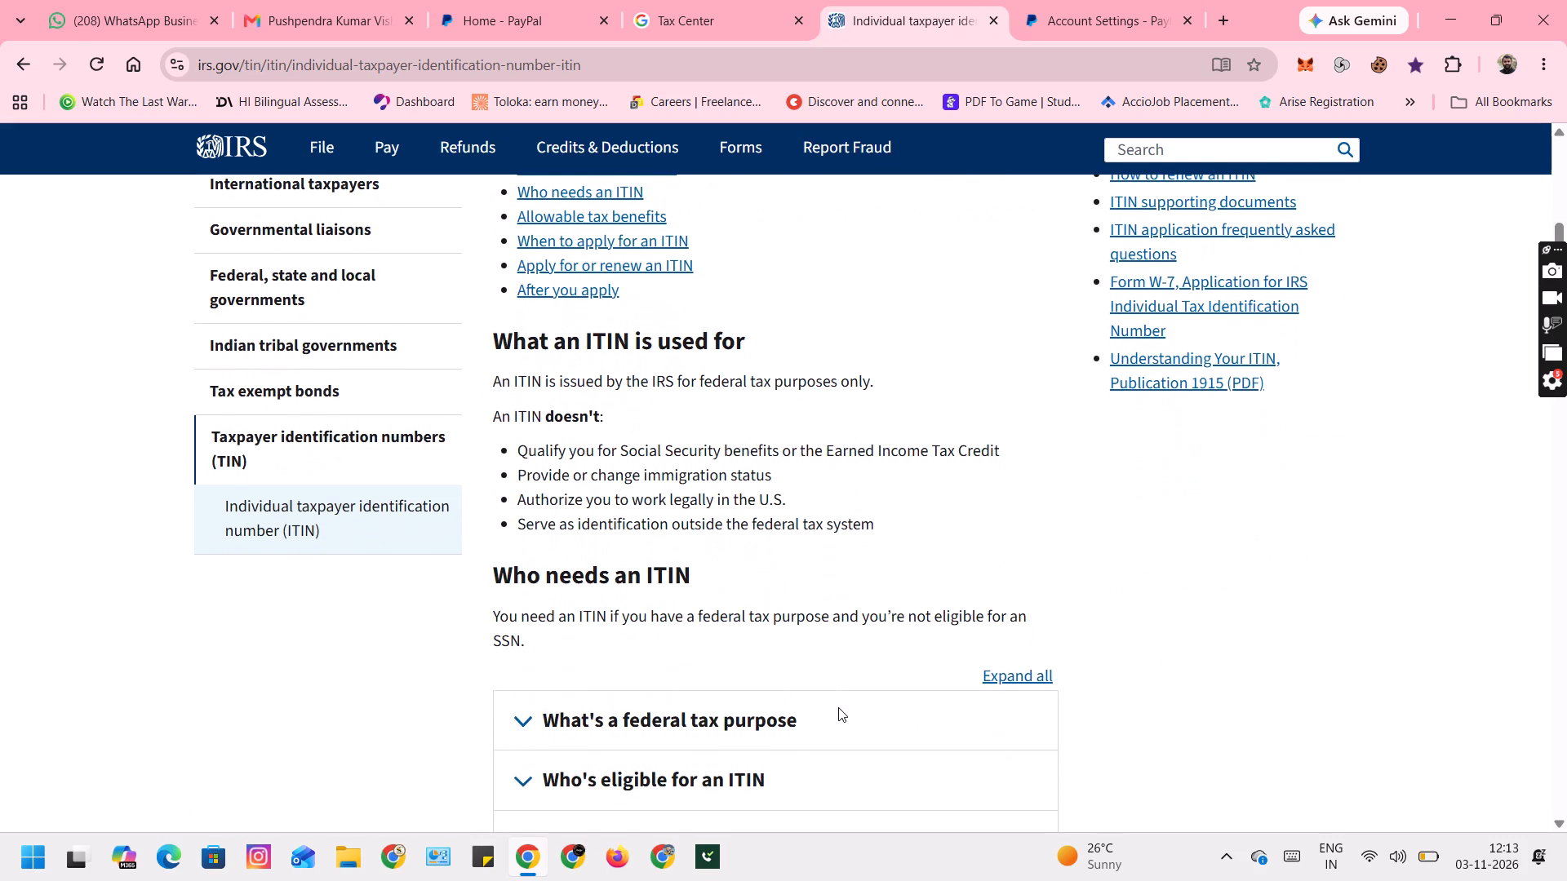
scroll(838, 707, down, 2)
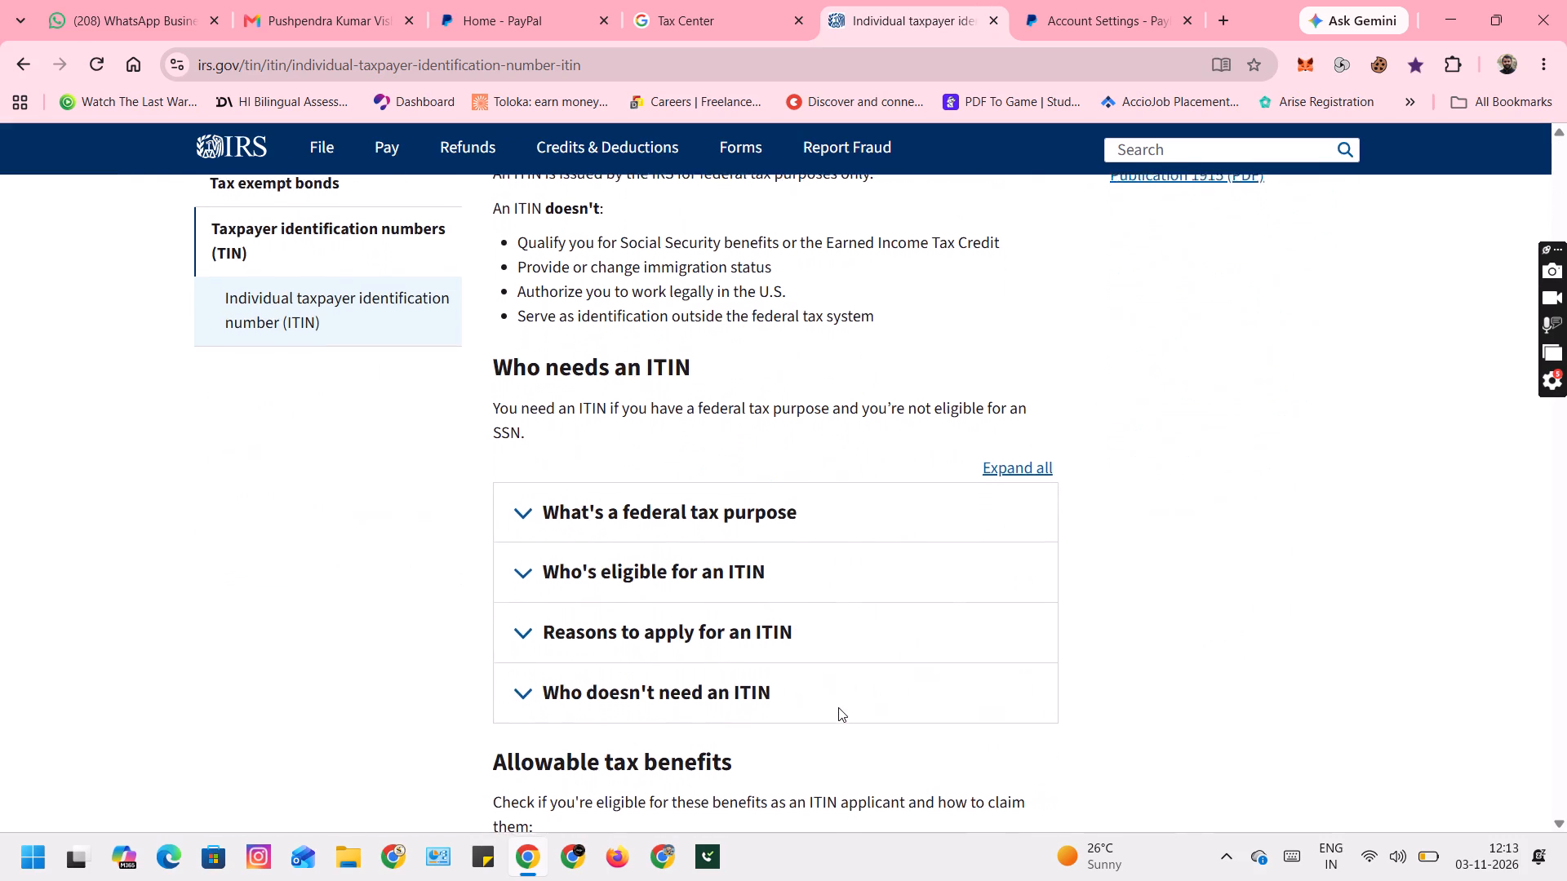
scroll(838, 707, down, 2)
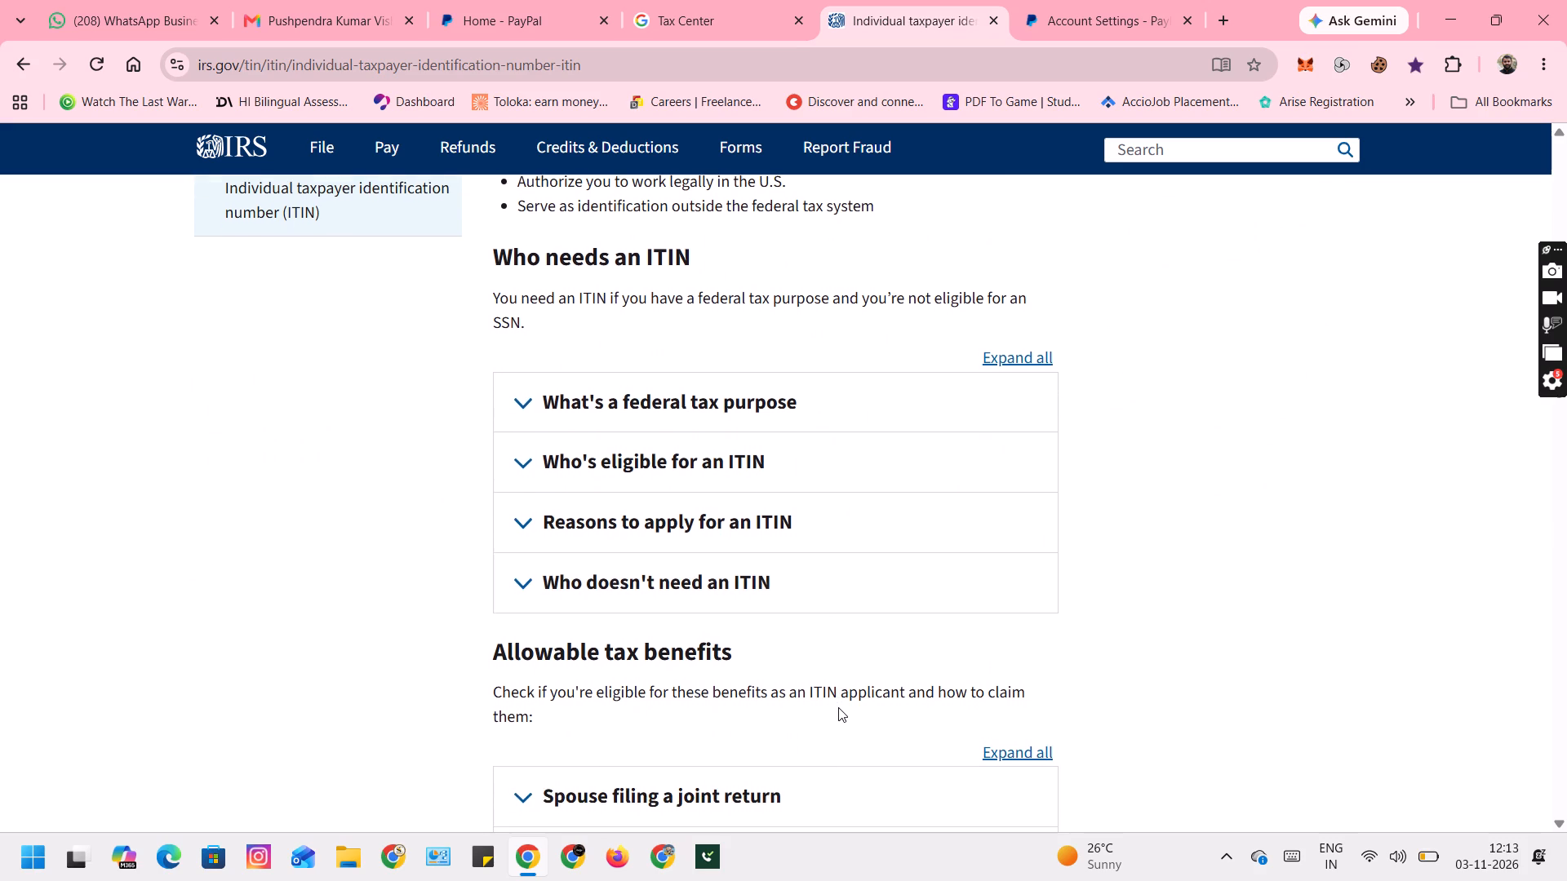
scroll(838, 707, down, 4)
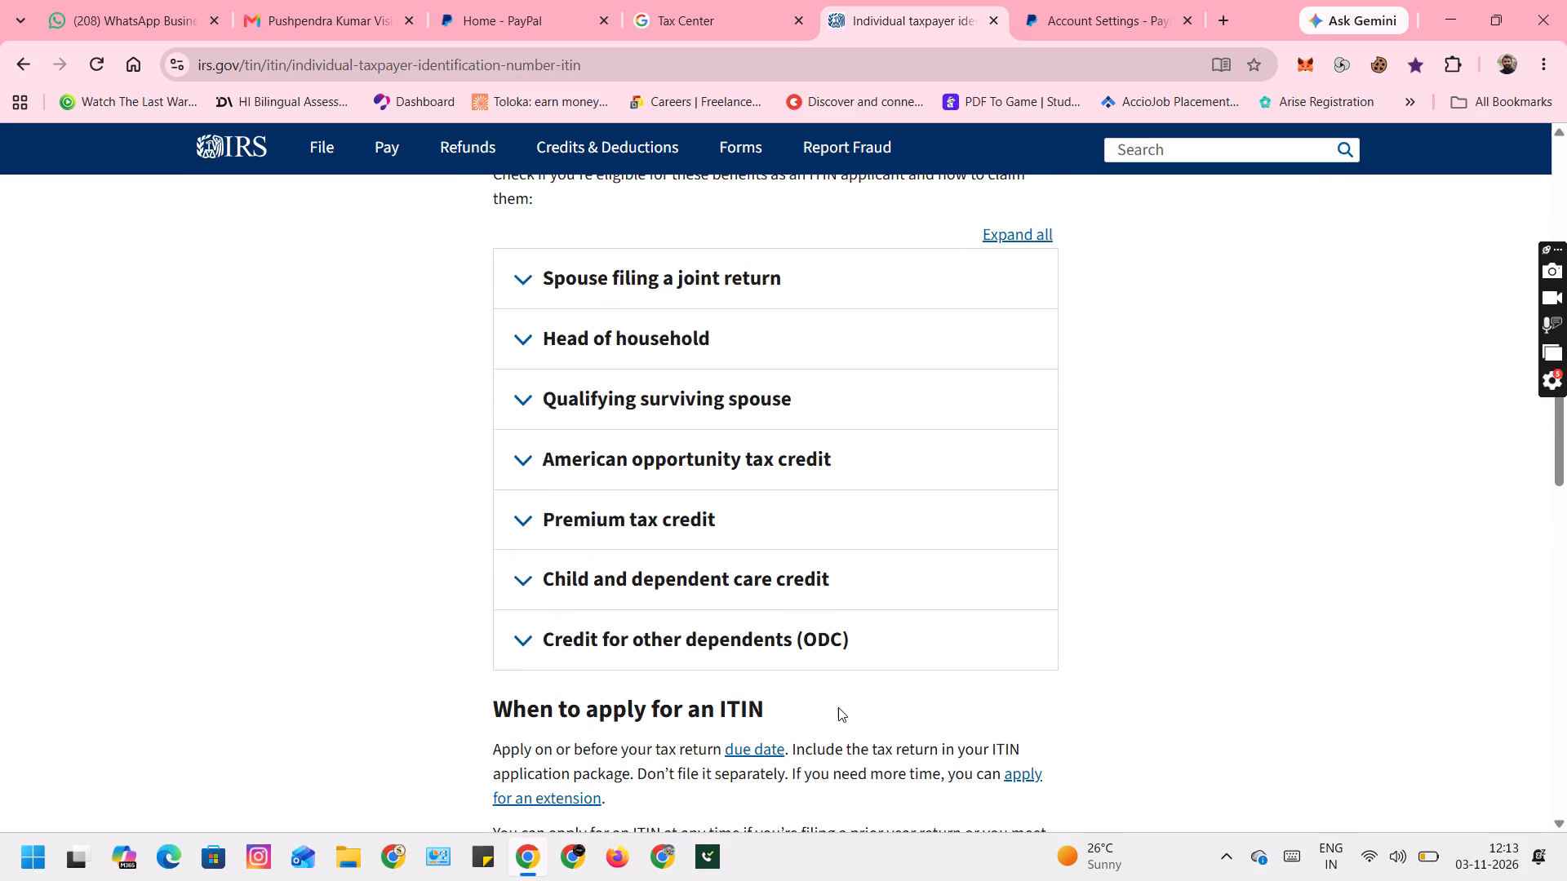
scroll(838, 707, down, 2)
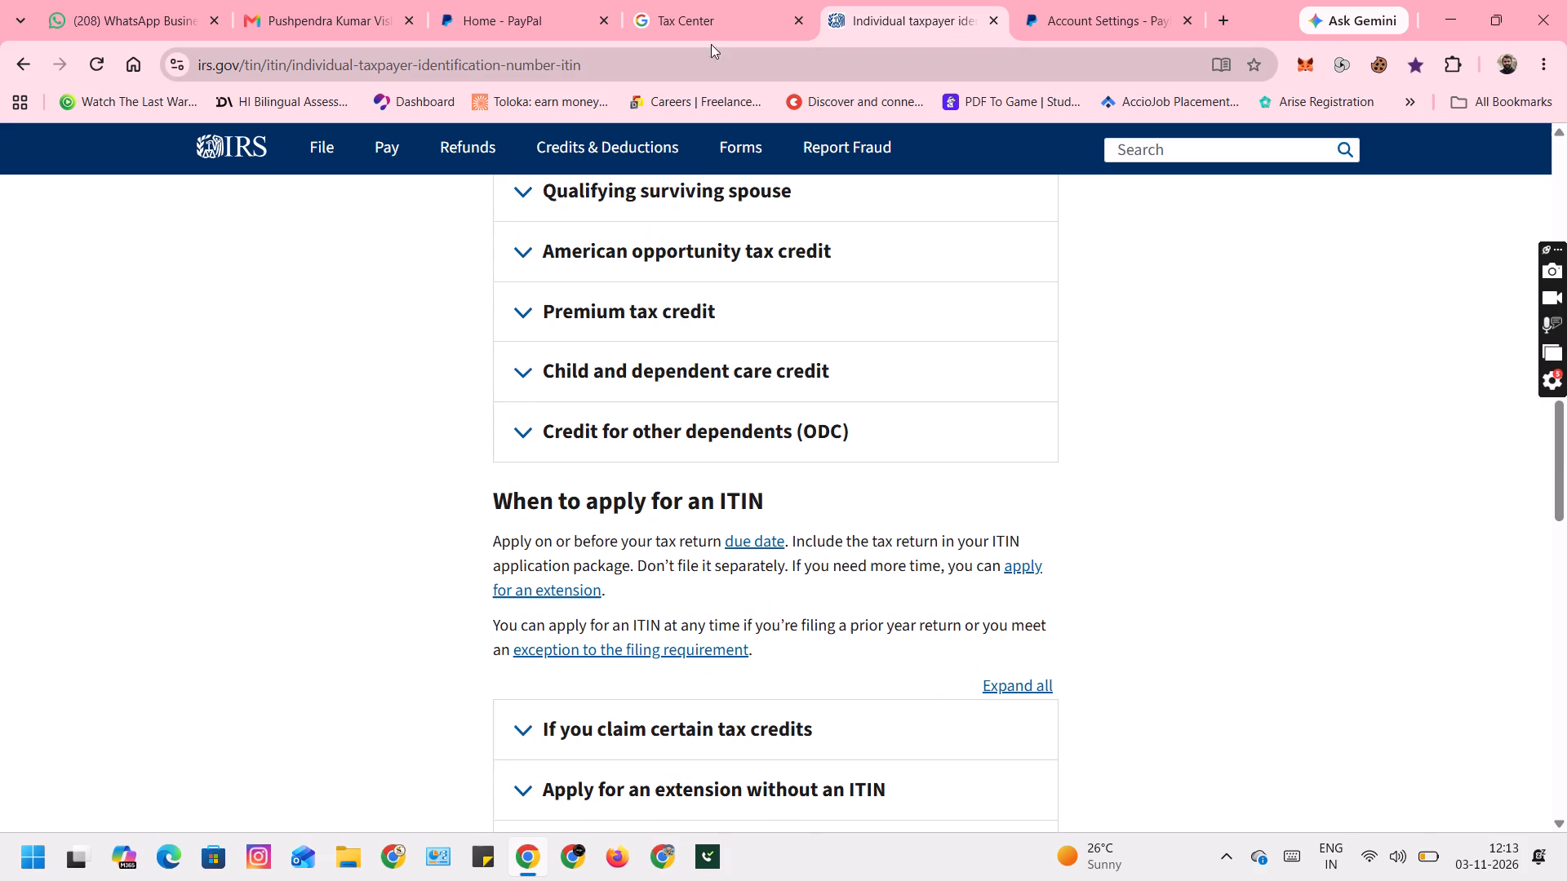
Return to the Tax Center form and complete the Tax identity section with the optional Foreign TIN and US ITIN or SSN fields blank.
click(699, 18)
scroll(653, 727, down, 2)
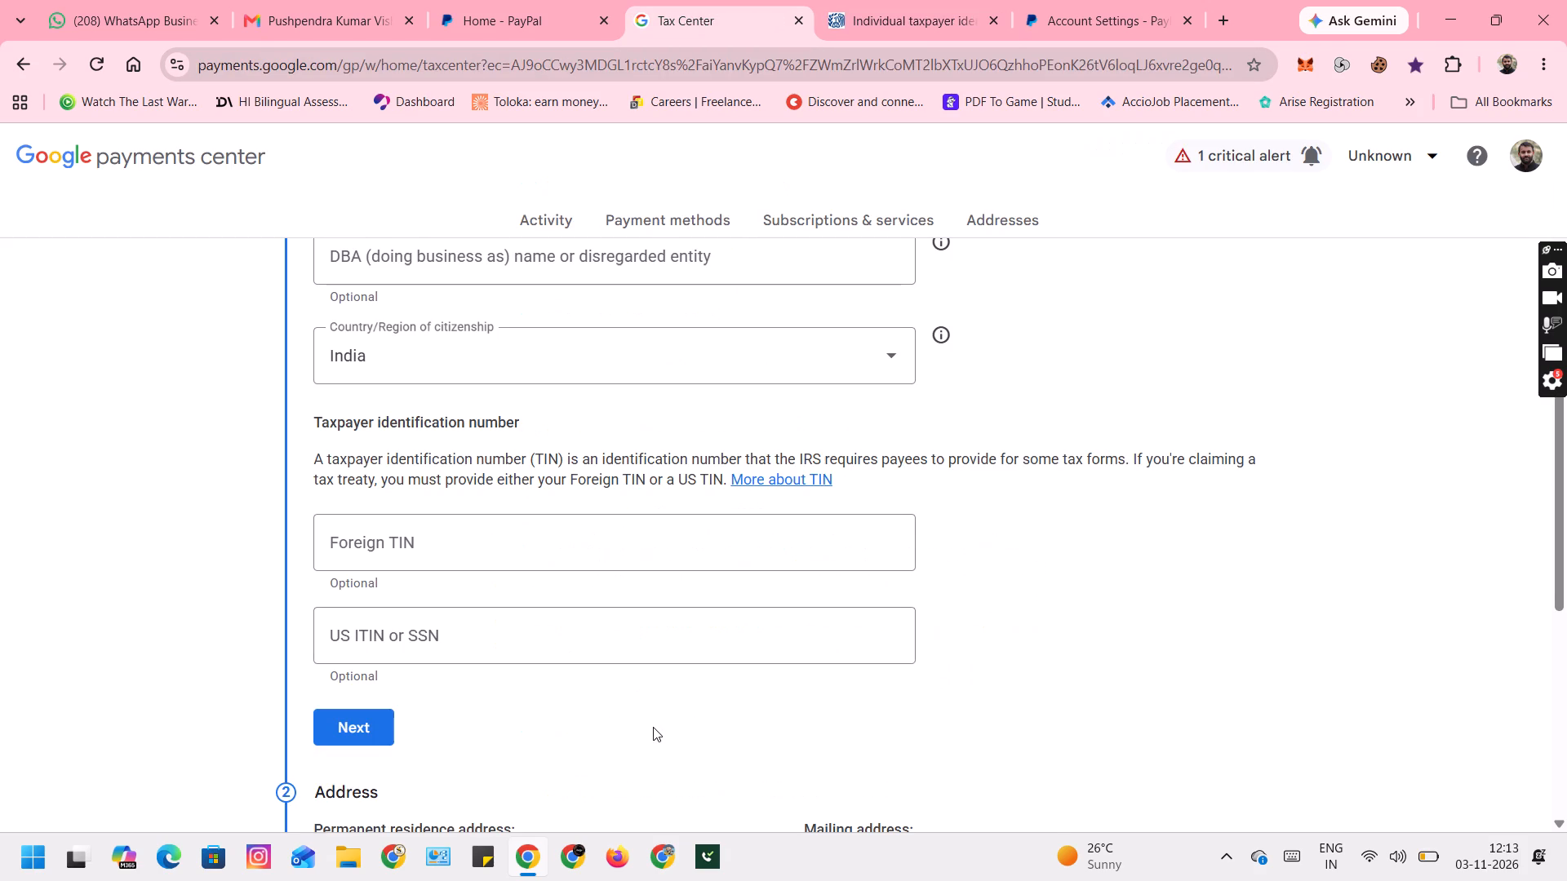
scroll(653, 727, down, 3)
scroll(653, 727, up, 5)
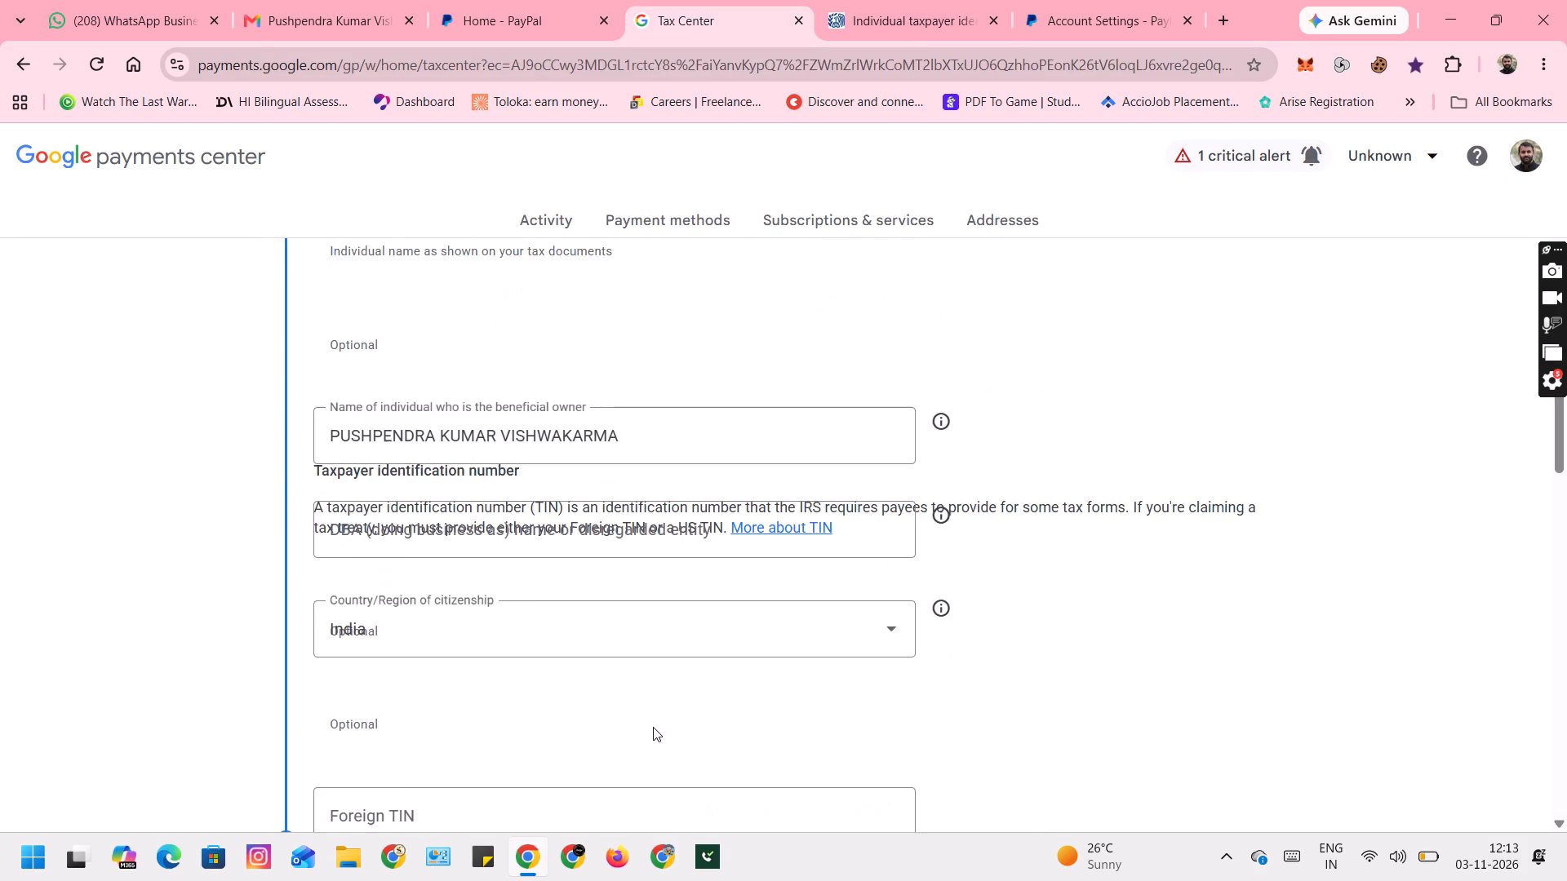
scroll(674, 711, down, 2)
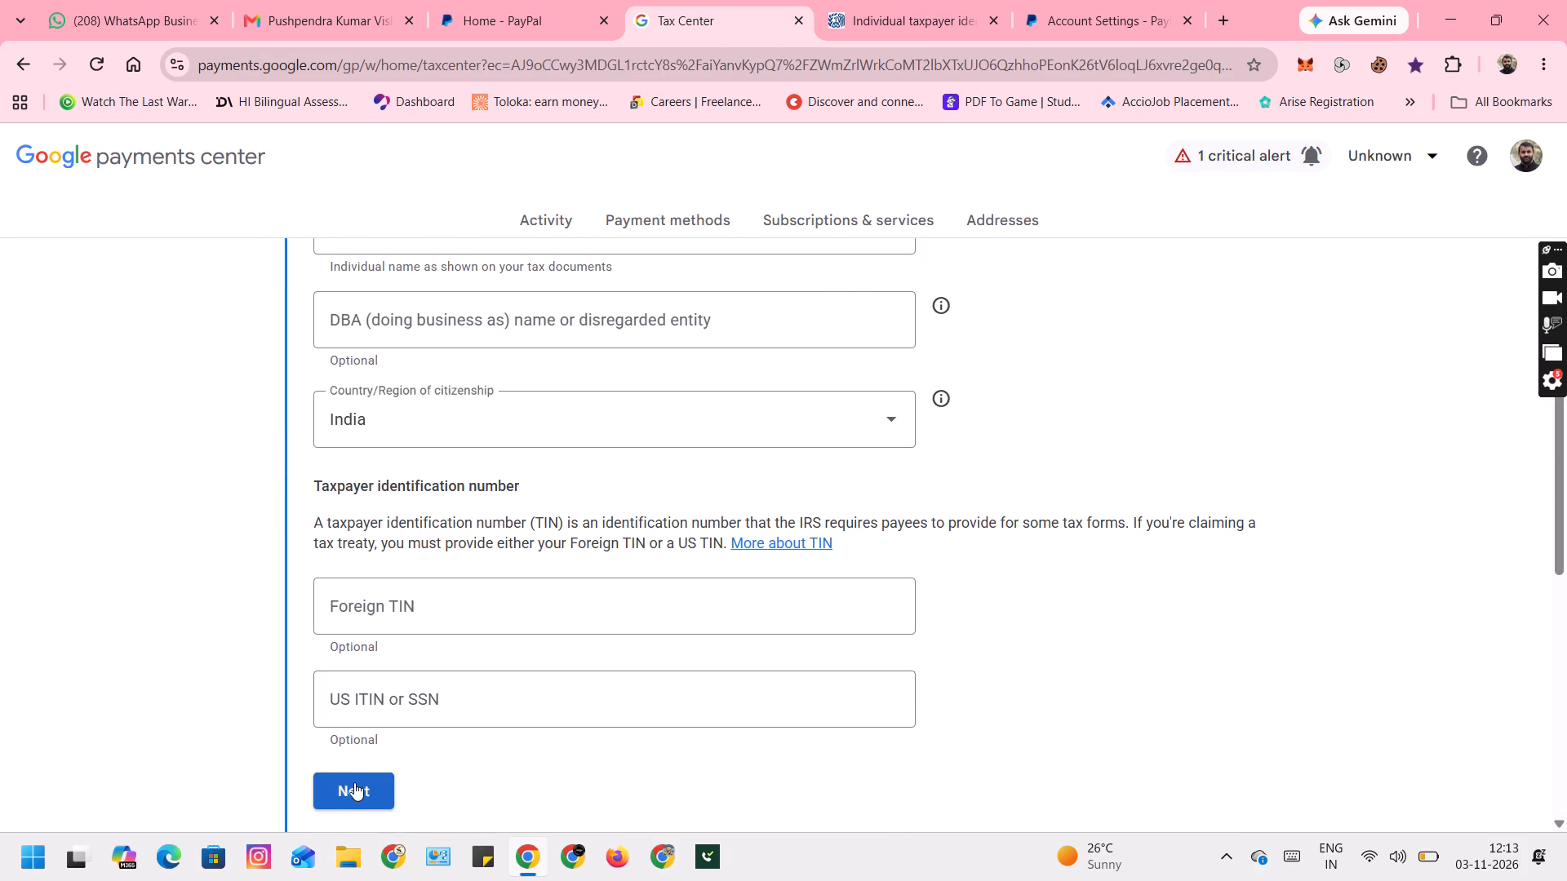
click(354, 782)
Complete the prefilled Address section and the Tax treaty section to get back to Activities and services performed in US.
scroll(620, 607, down, 4)
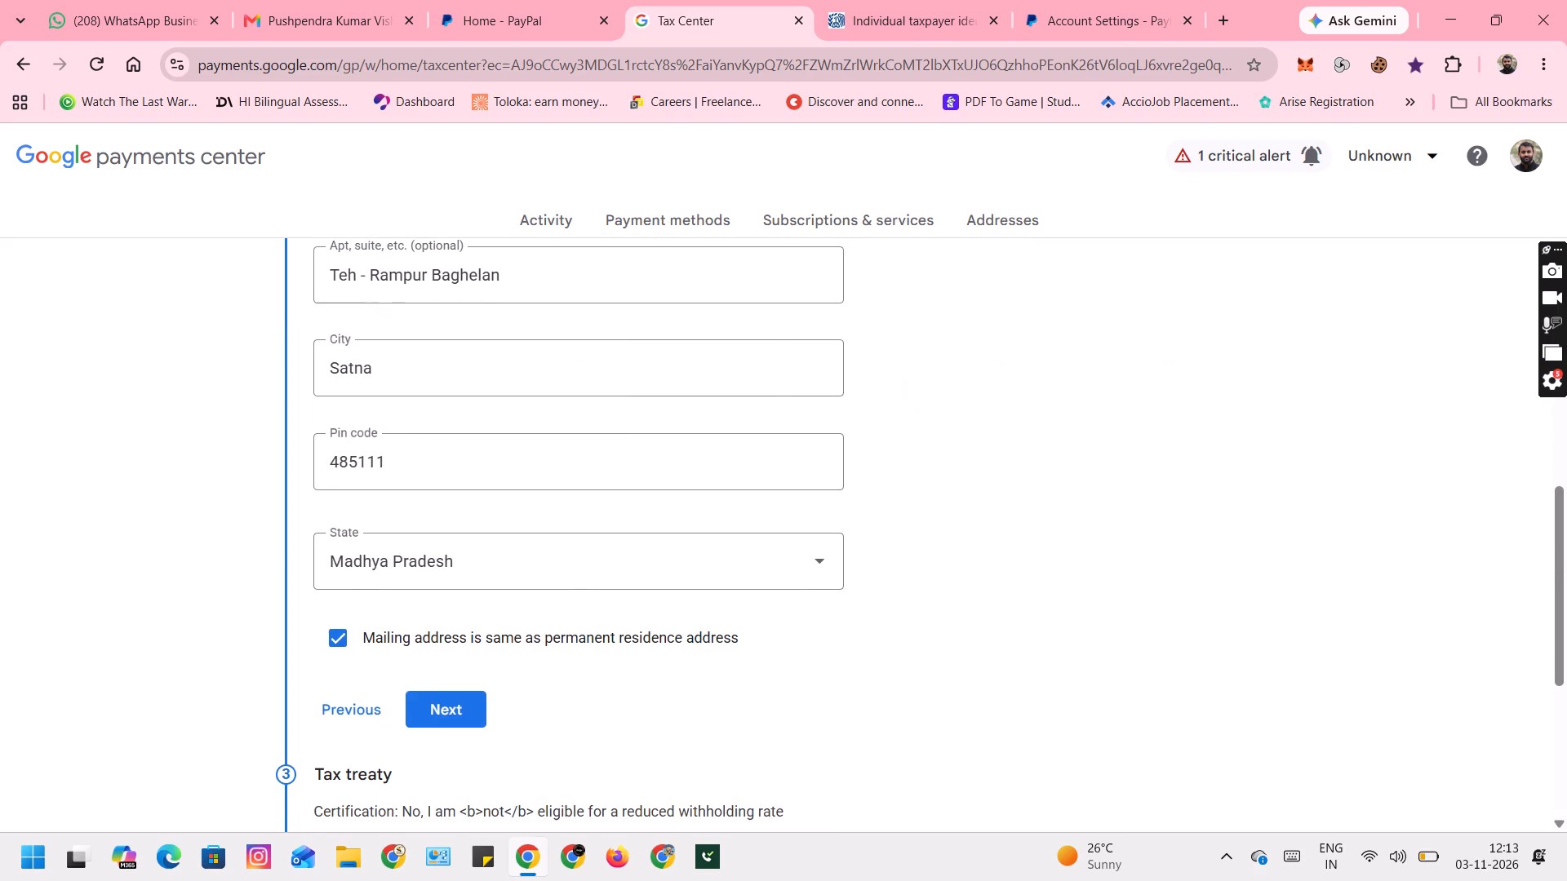
click(441, 715)
scroll(441, 715, down, 1)
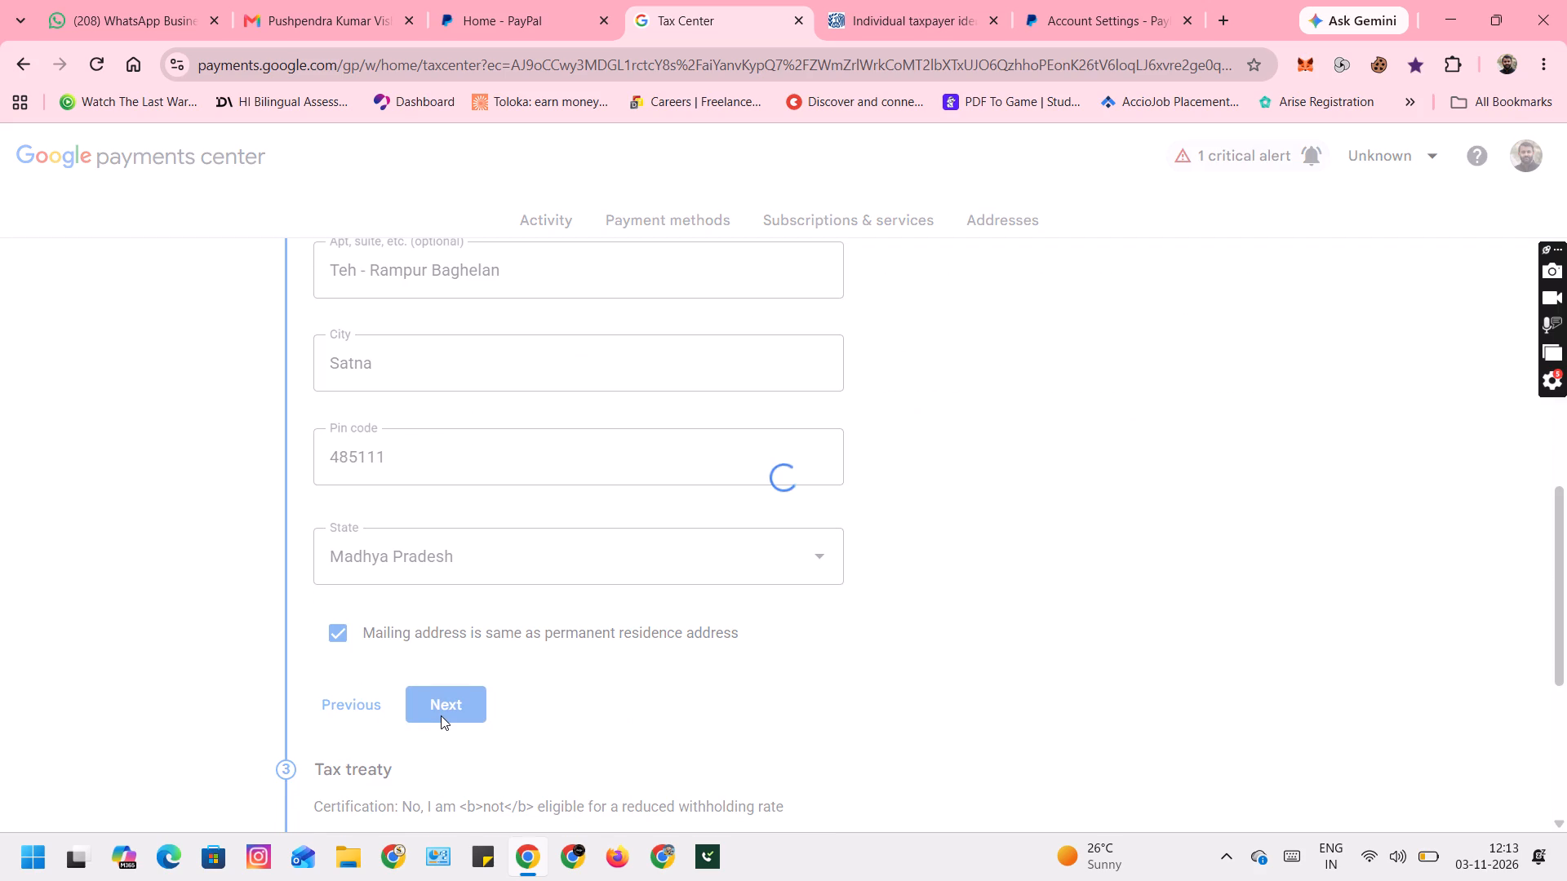
scroll(441, 715, down, 1)
scroll(530, 706, down, 4)
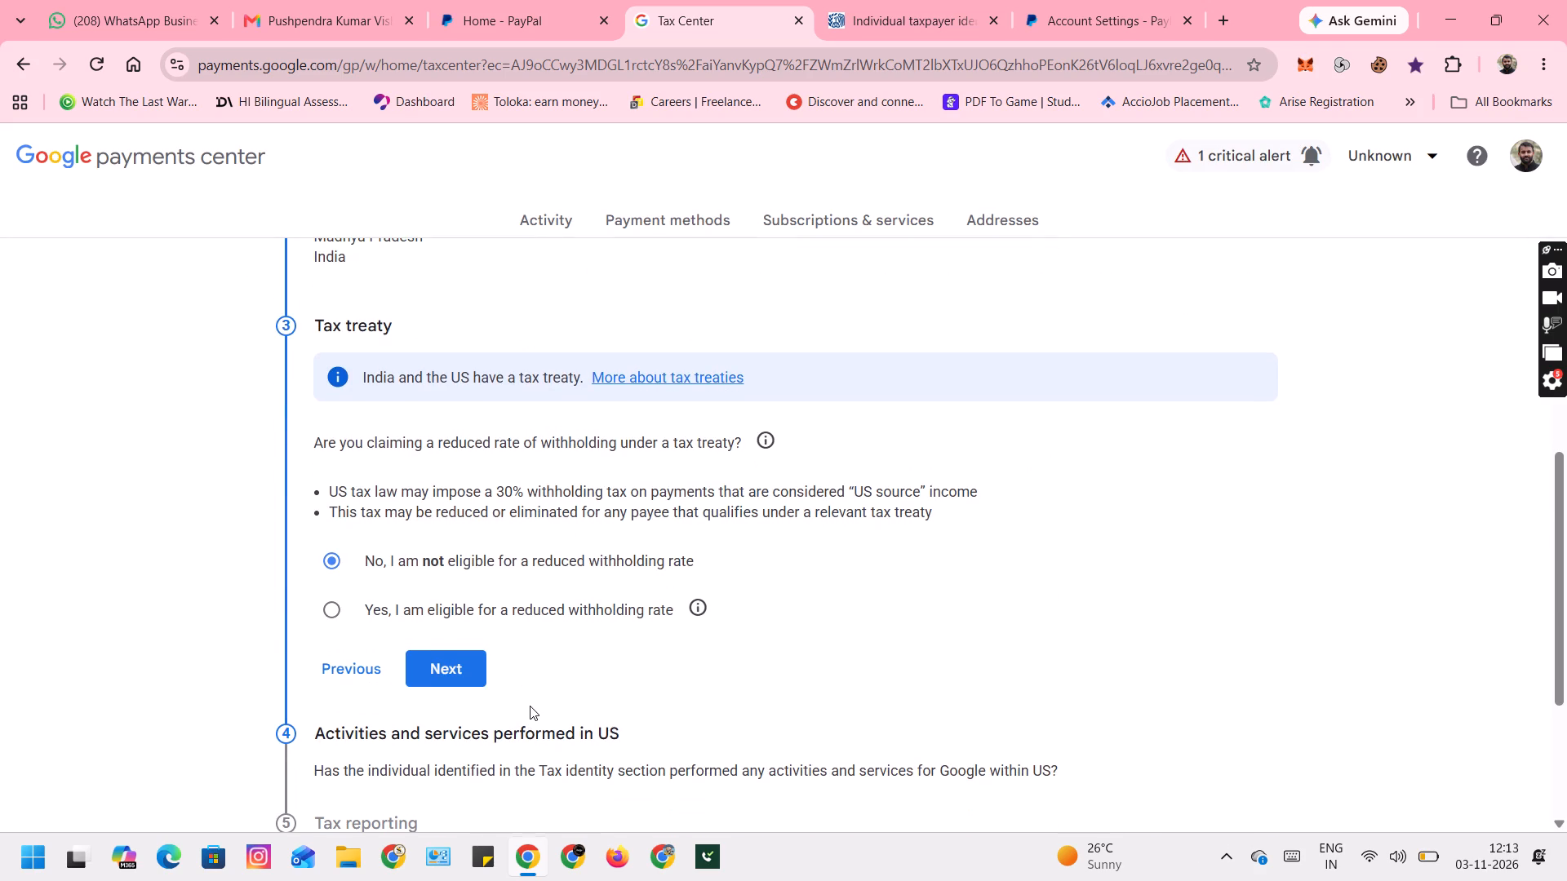
click(457, 674)
scroll(457, 674, down, 1)
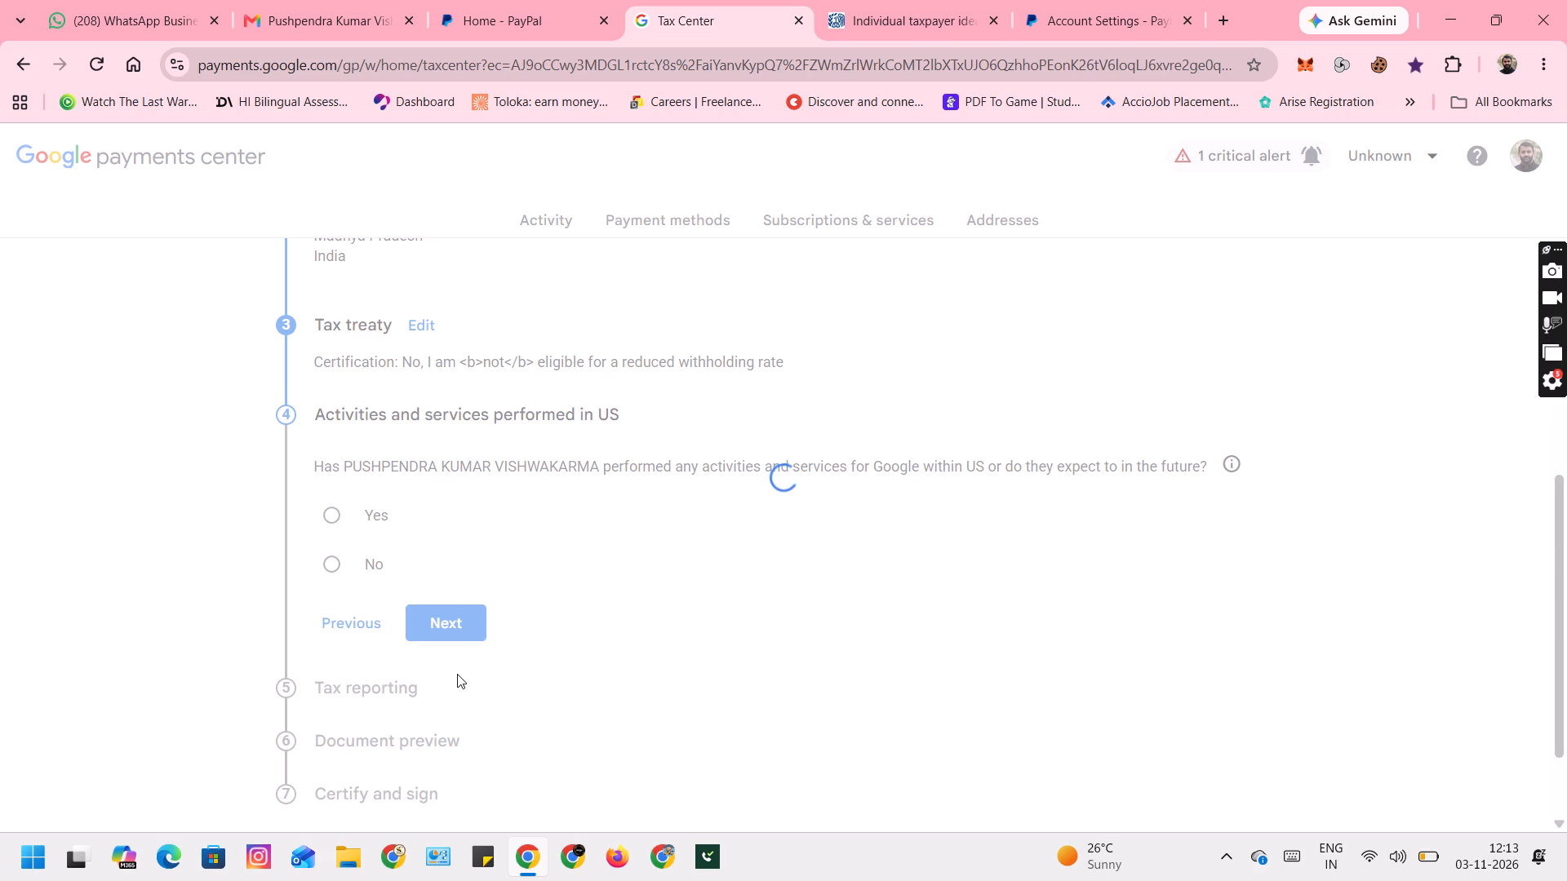
Answer Yes to having performed activities and services for Google within the US, and continue to Tax reporting.
scroll(457, 674, down, 1)
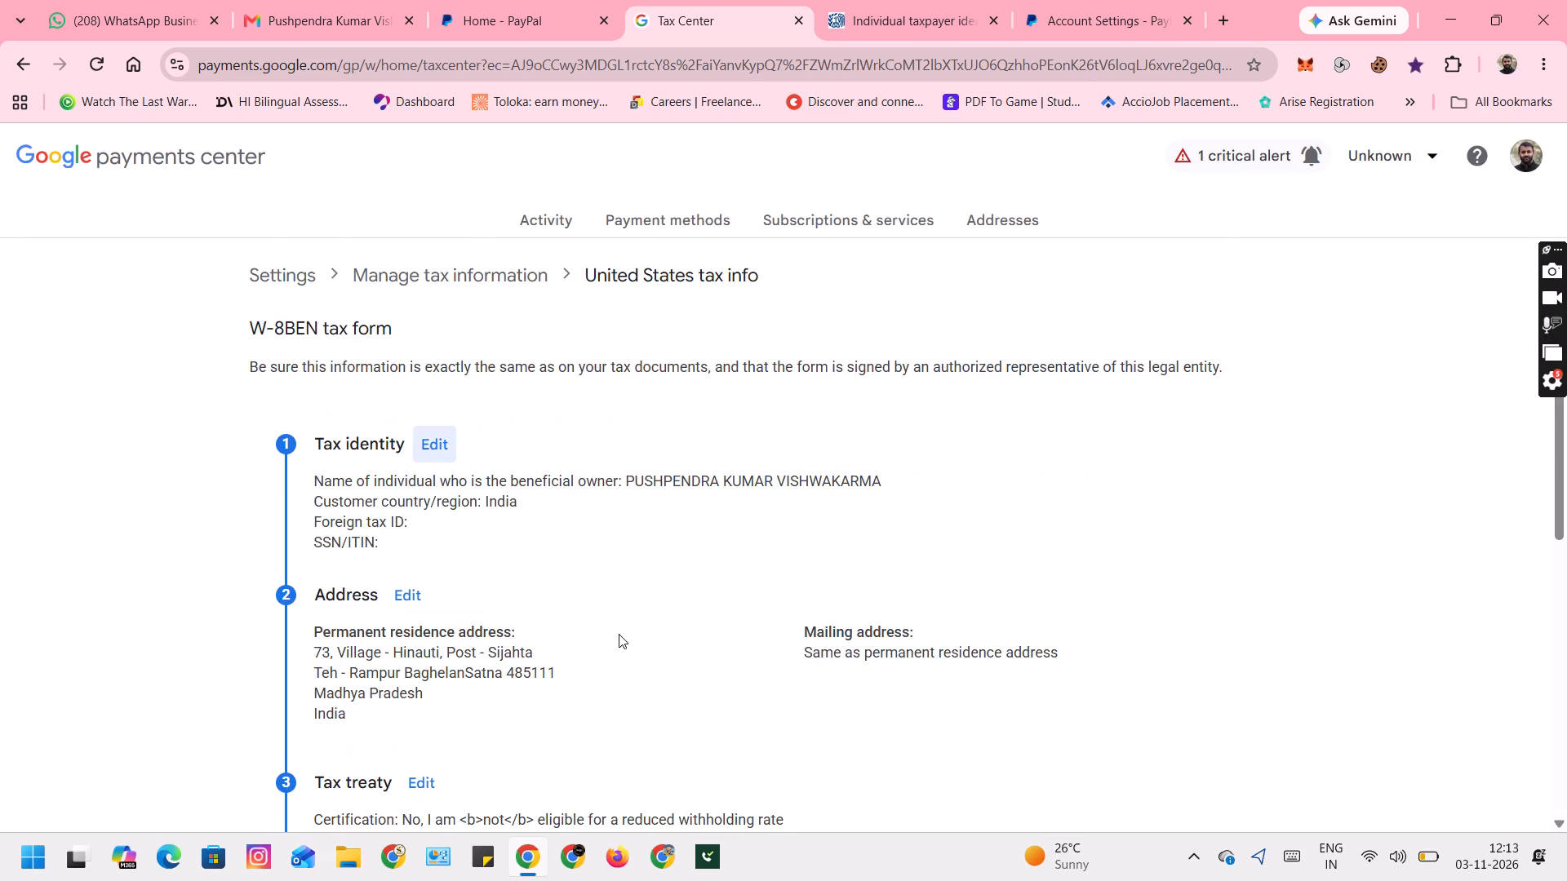
scroll(619, 634, down, 4)
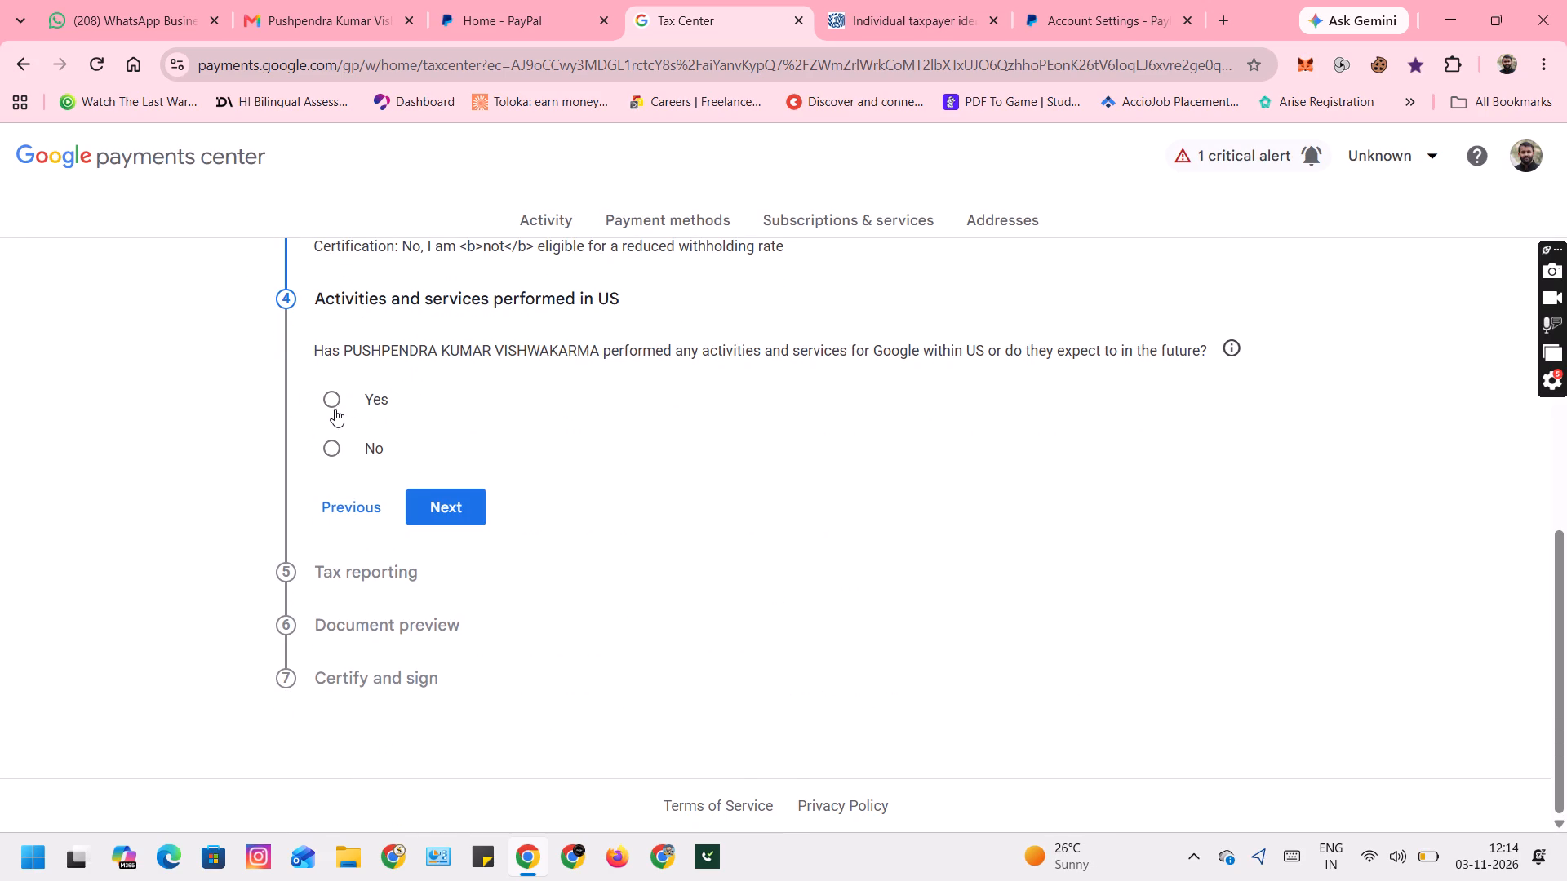
click(333, 406)
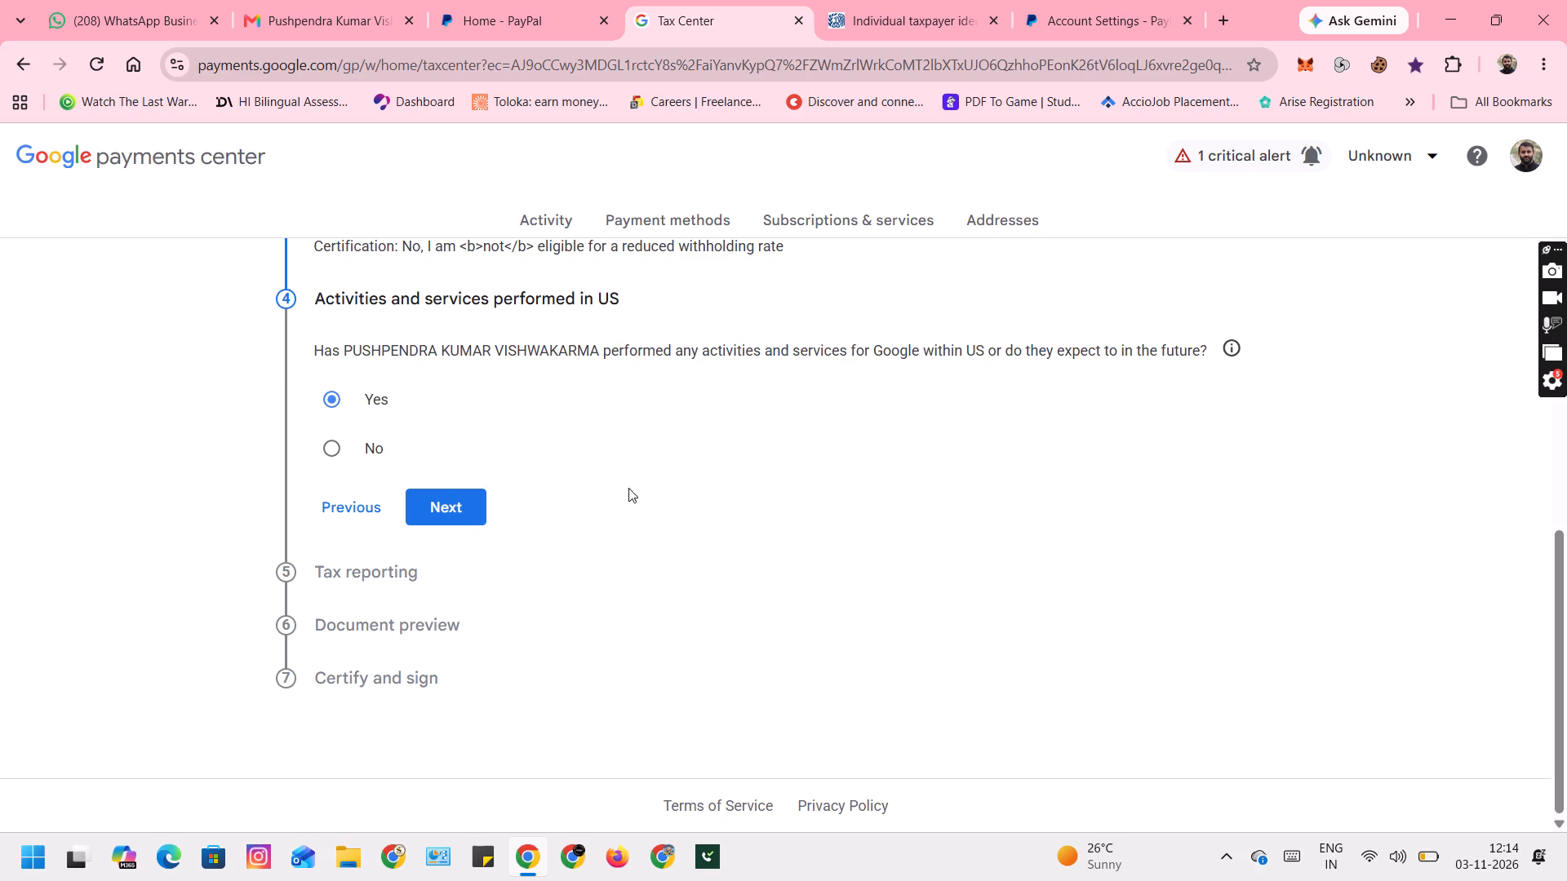
click(455, 513)
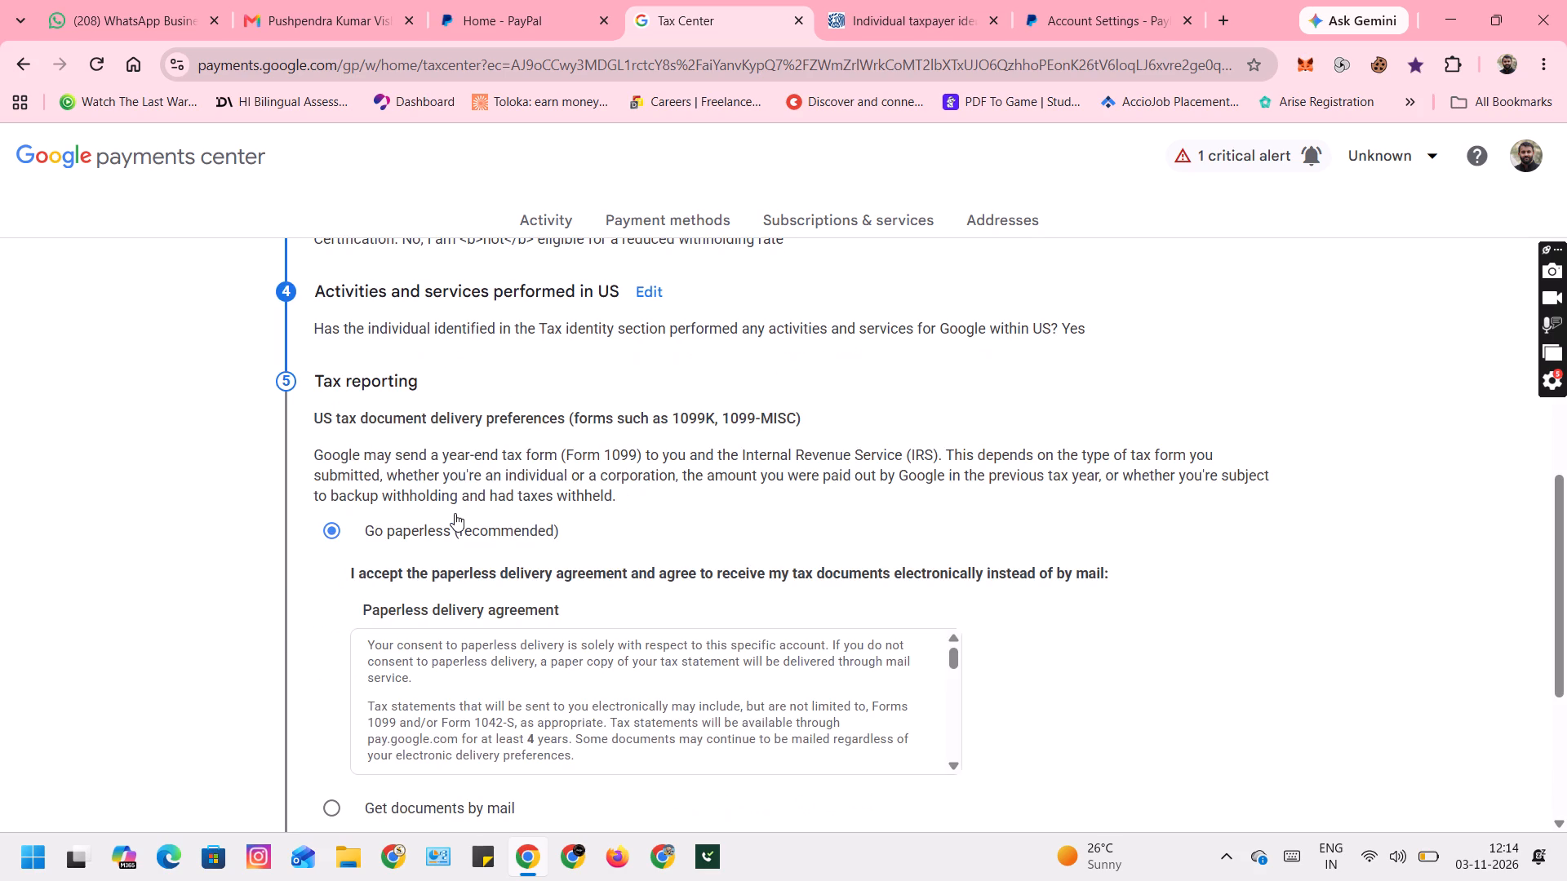
Look through the paperless delivery agreement, keep the Go paperless option for tax documents, and continue to Document preview.
scroll(730, 533, down, 3)
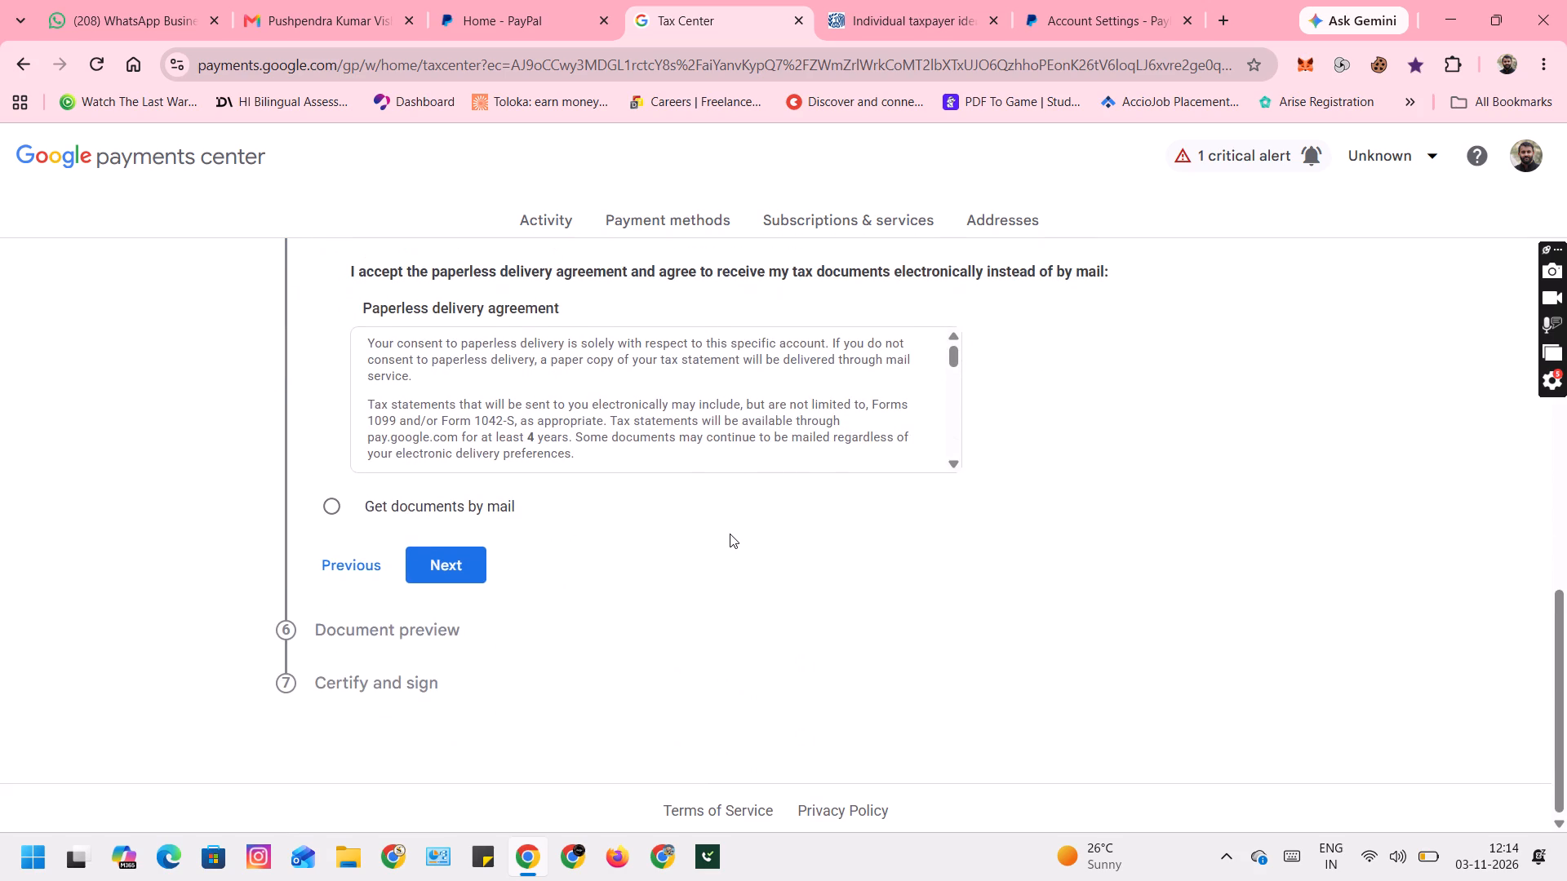
scroll(583, 428, down, 8)
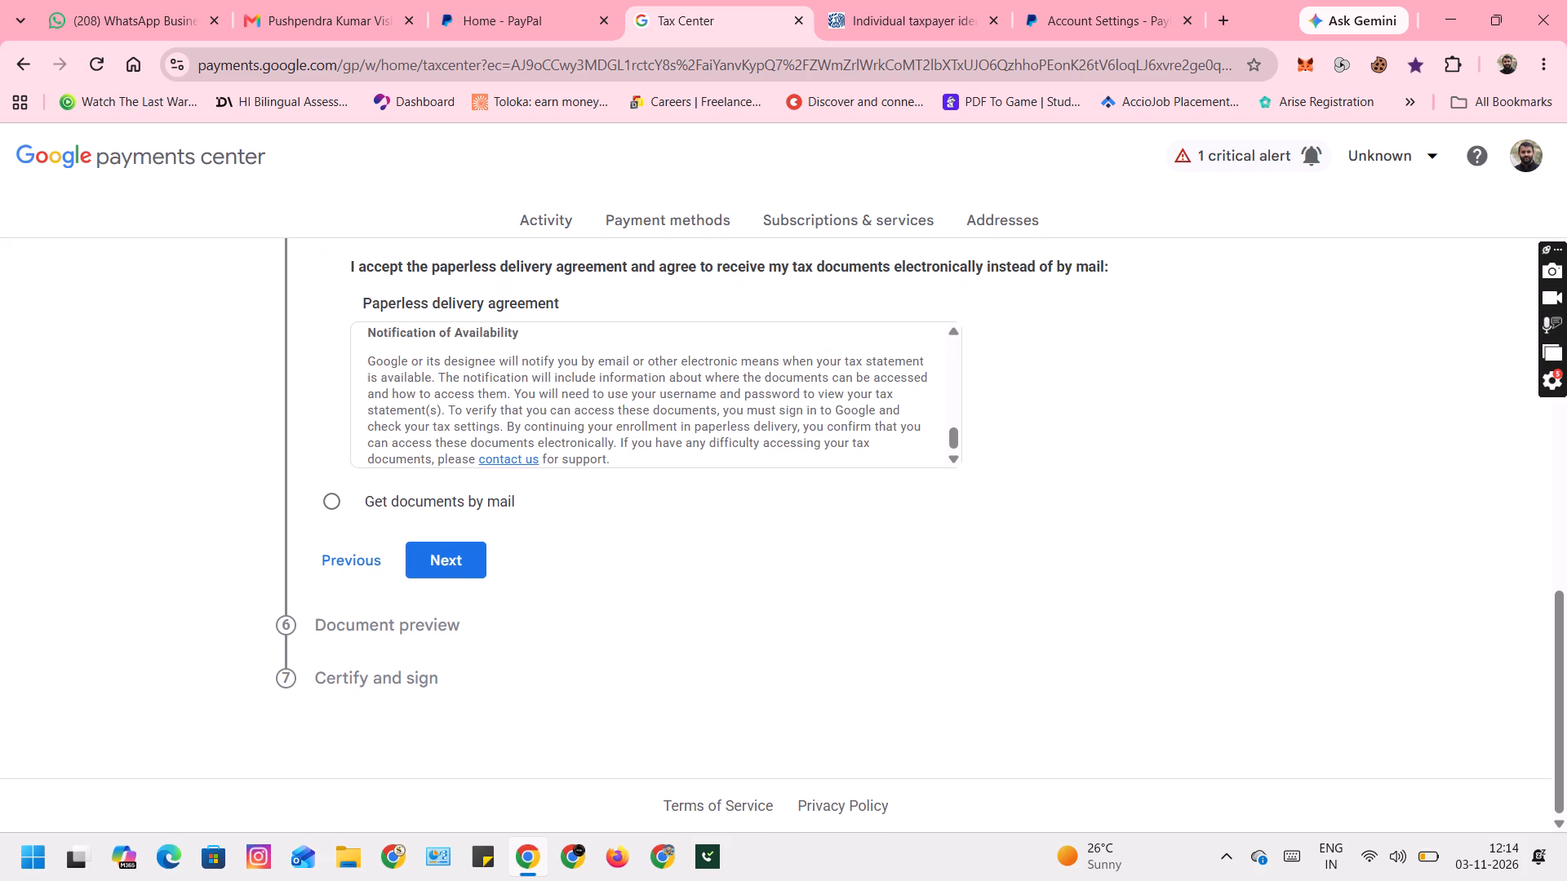
scroll(670, 535, up, 3)
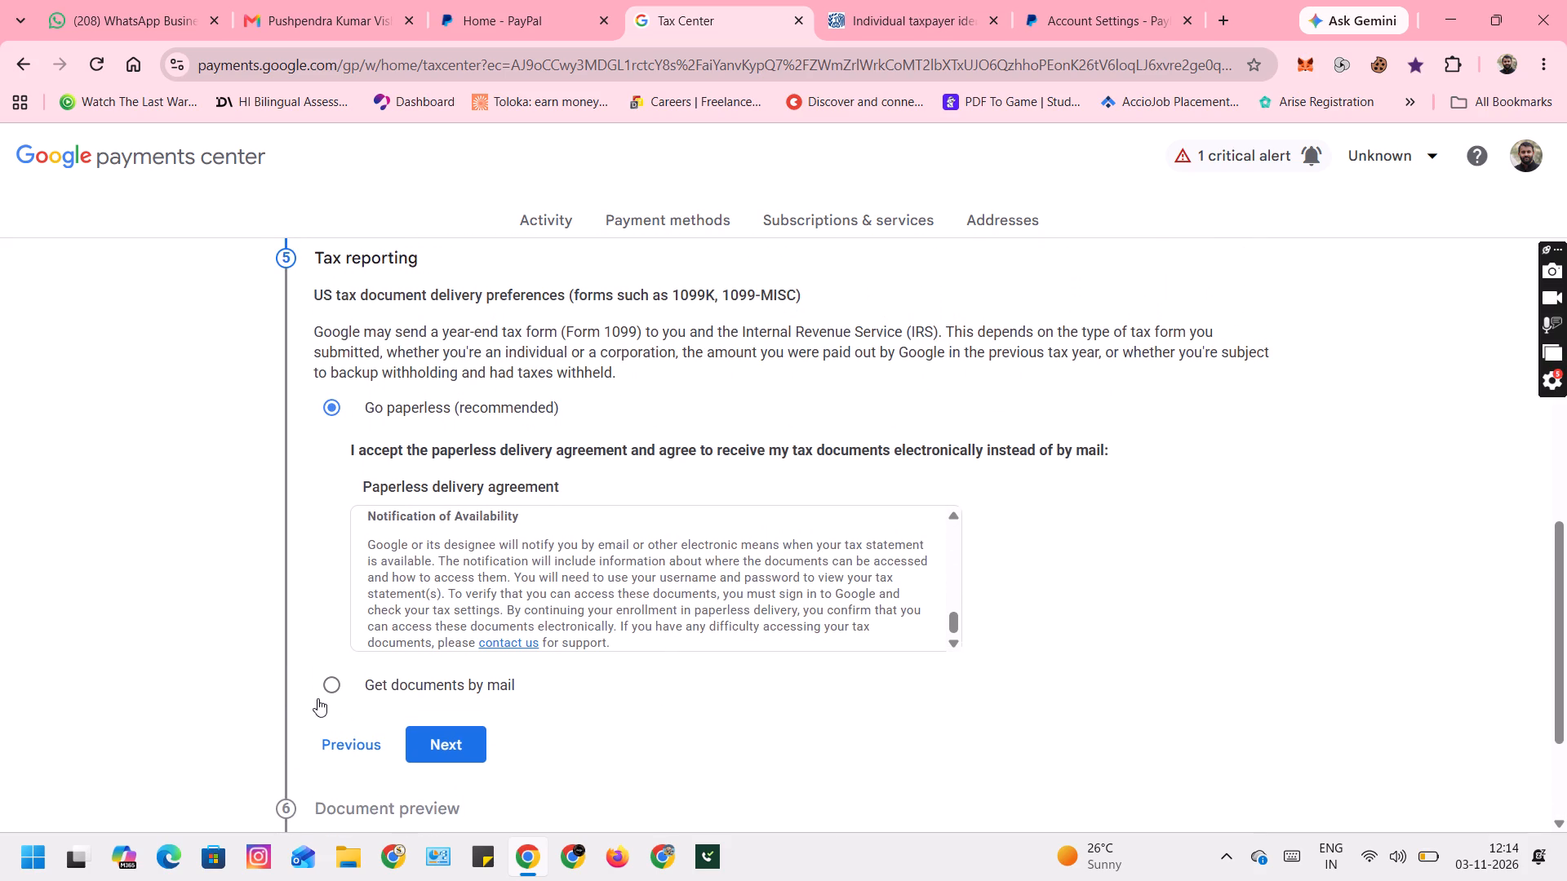
scroll(604, 603, up, 5)
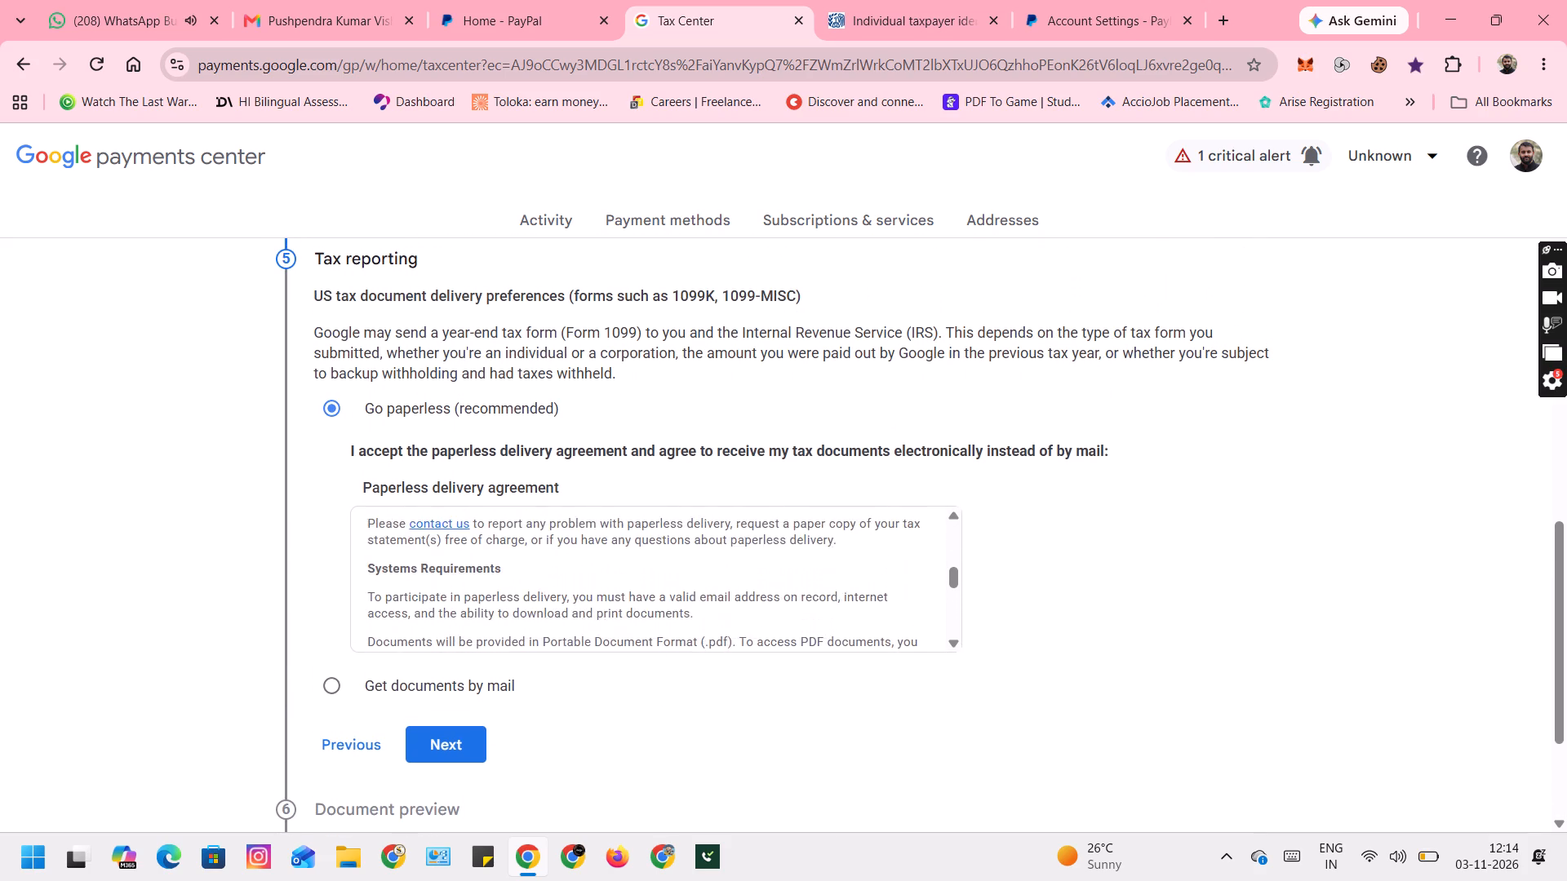
scroll(604, 603, up, 4)
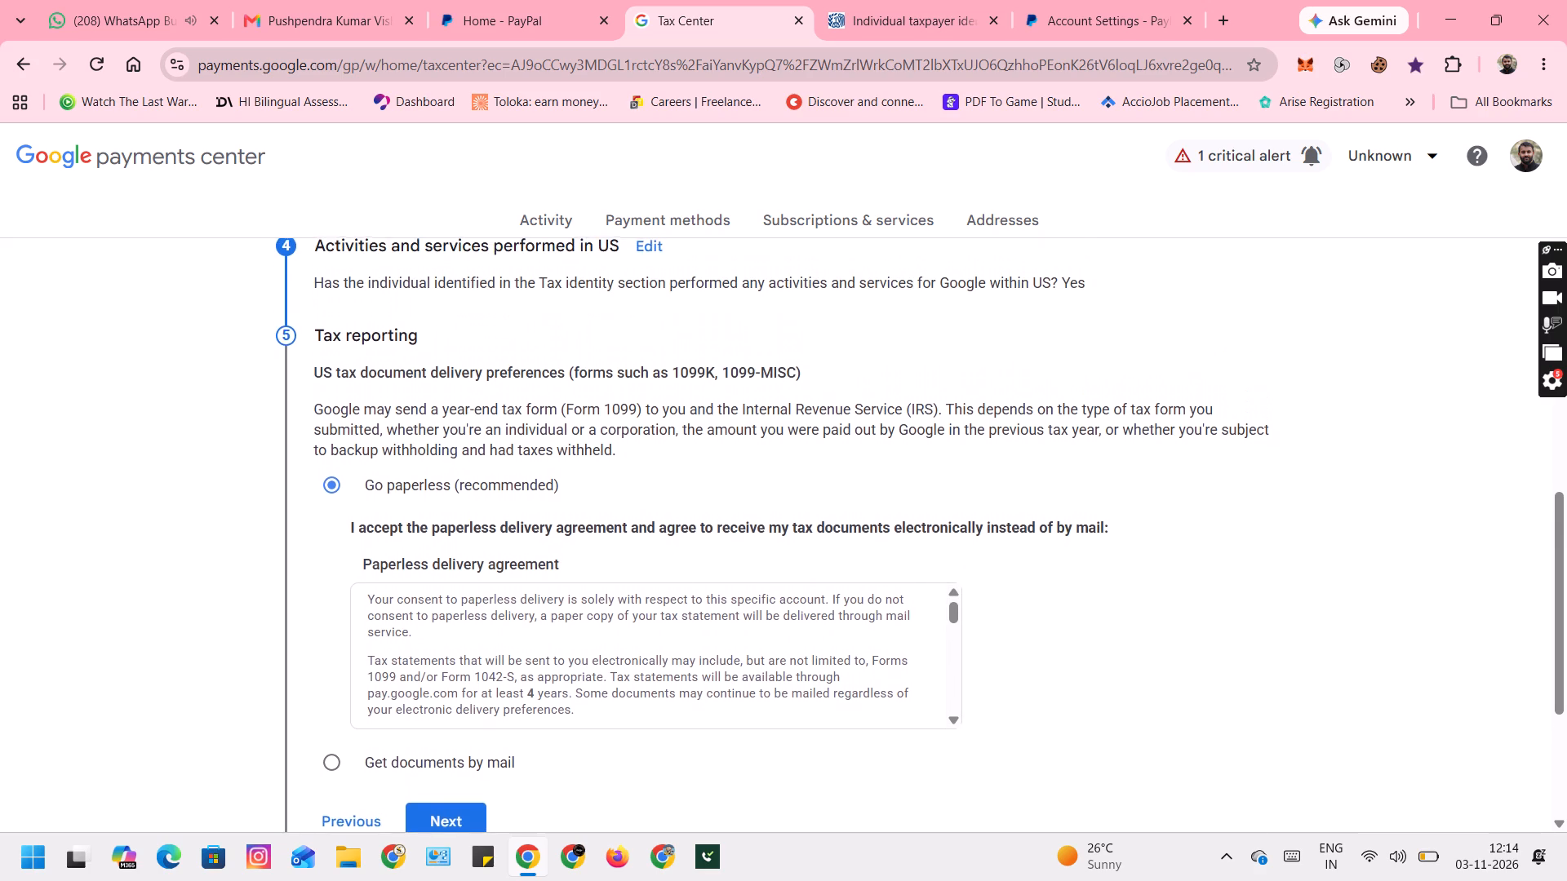
scroll(783, 446, down, 2)
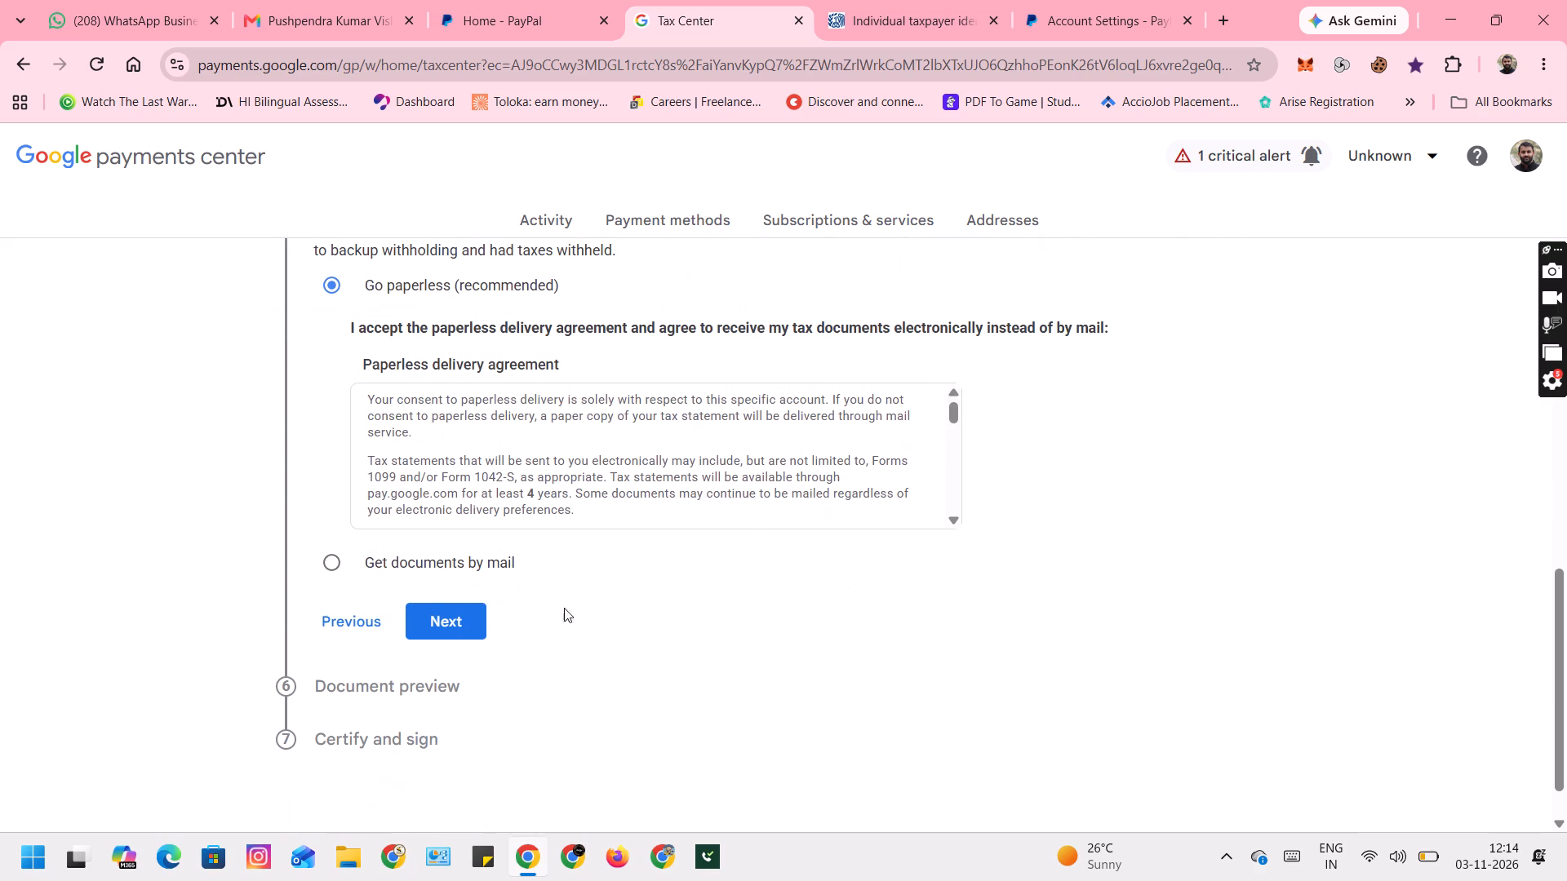
click(441, 614)
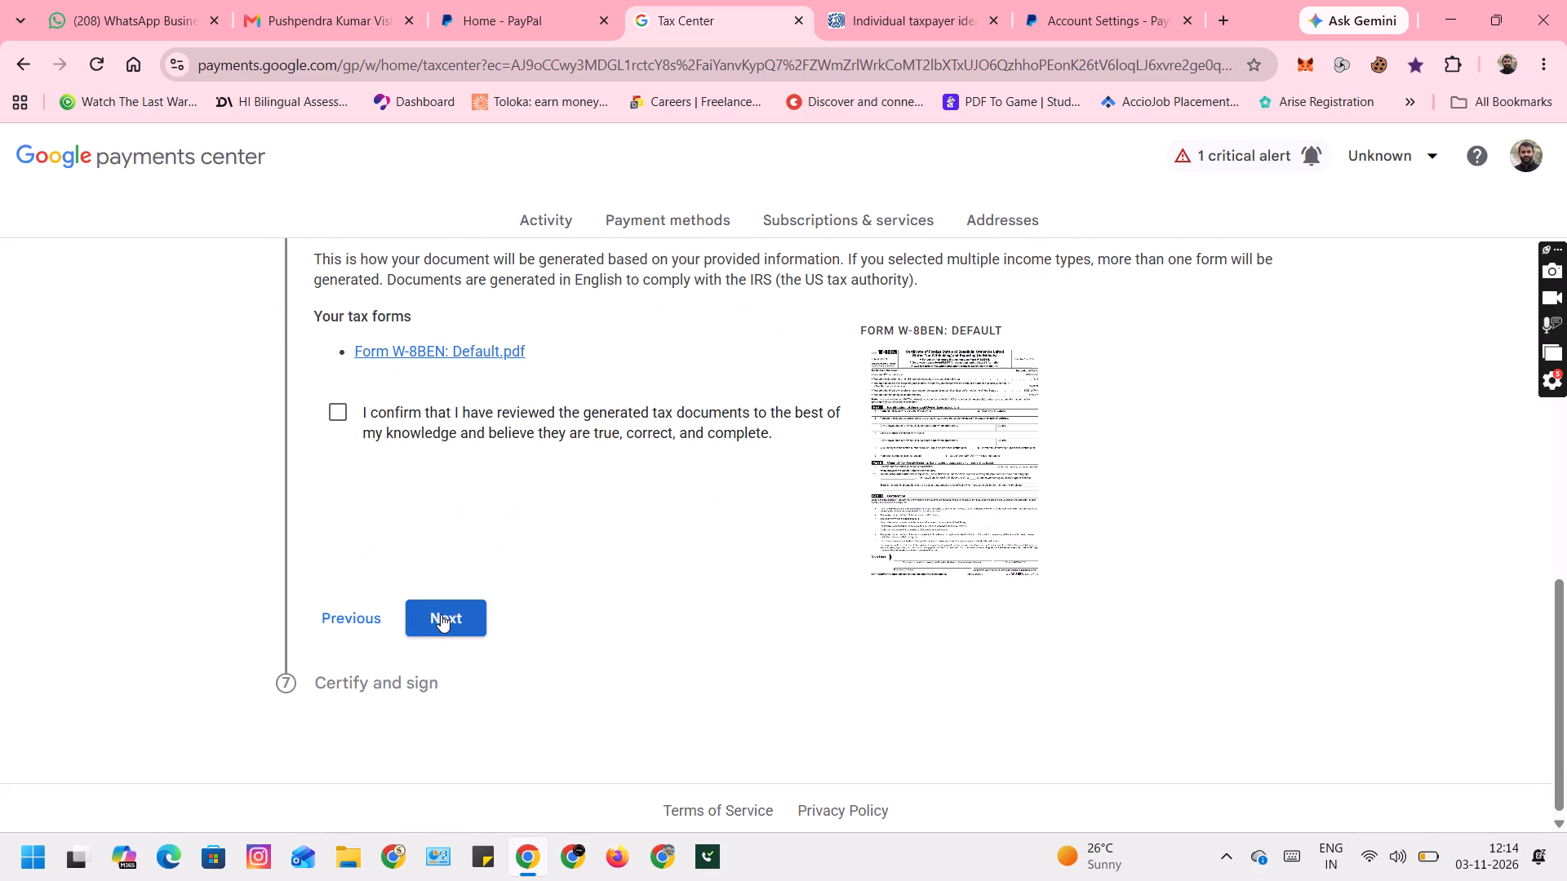
Confirm that the generated Form W-8BEN has been reviewed and continue to Certify and sign.
click(342, 414)
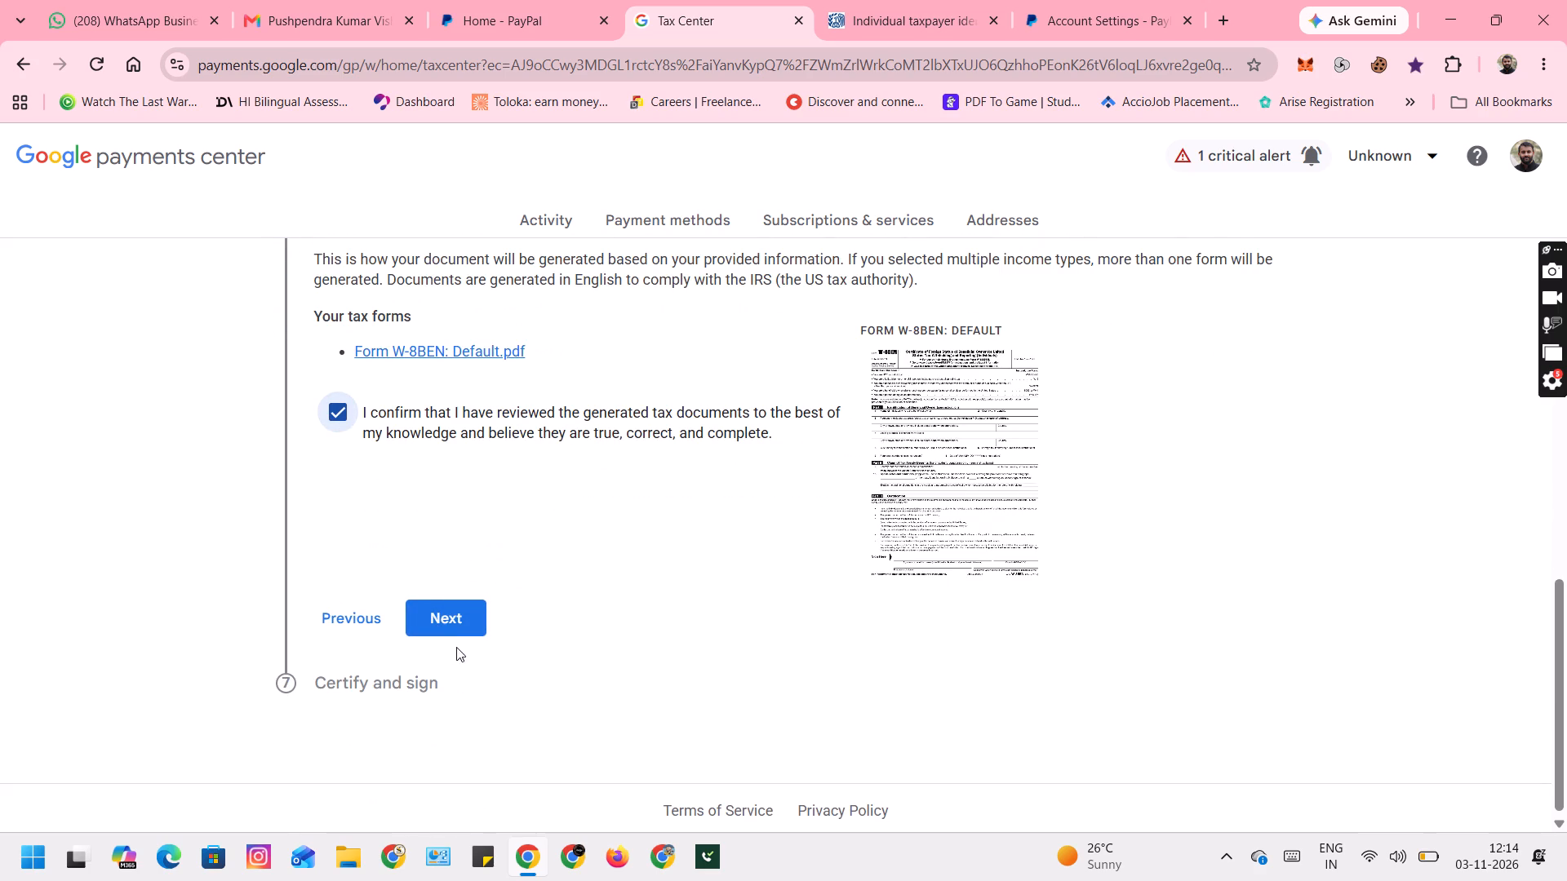
click(446, 613)
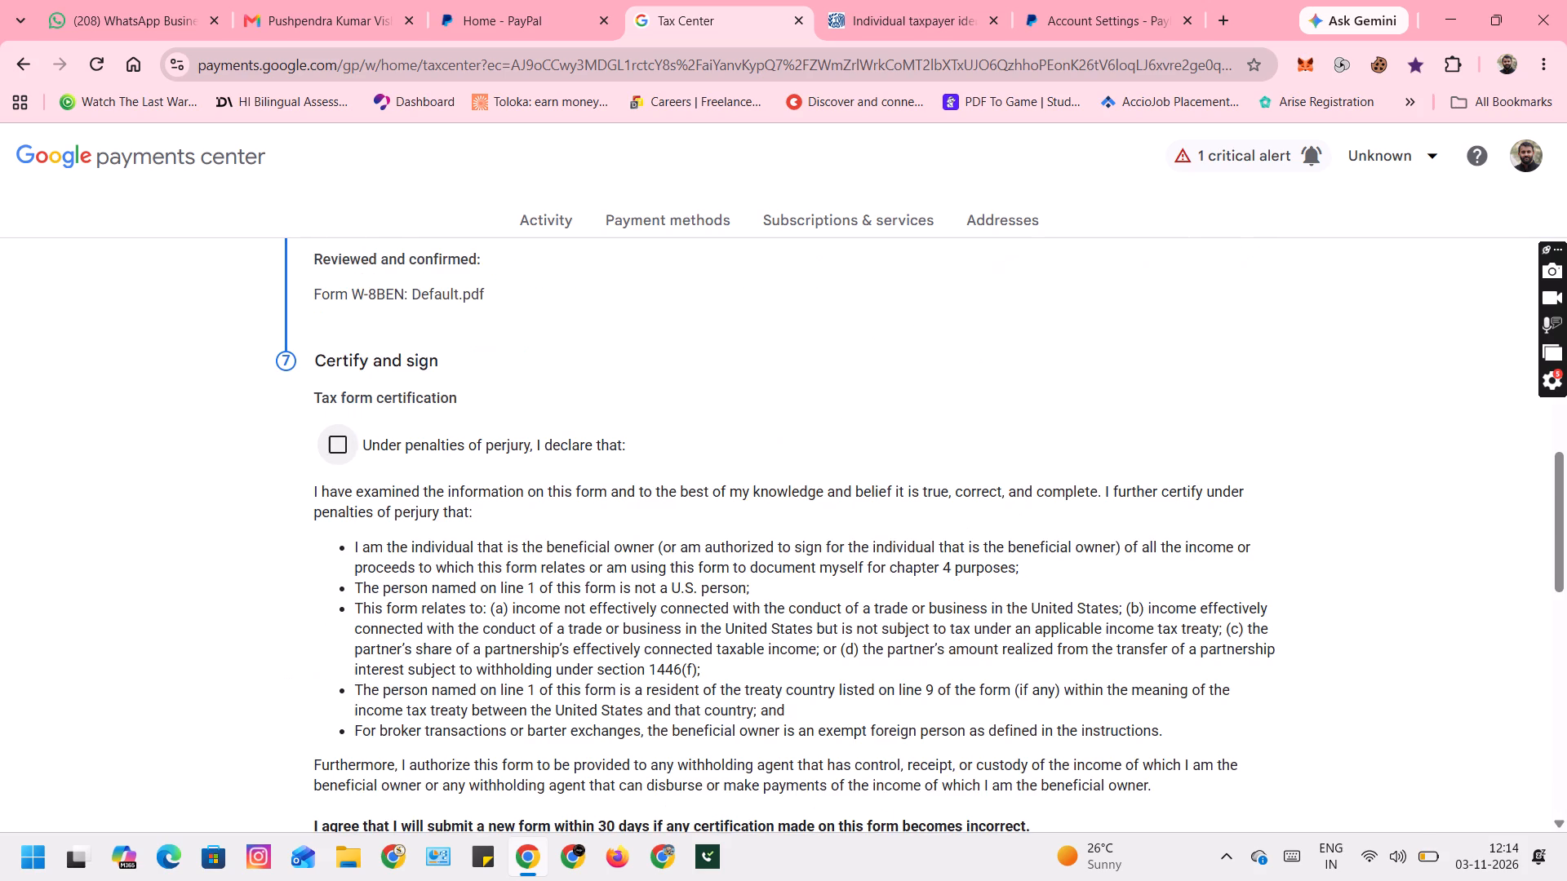
Accept the tax form certification made under penalties of perjury.
click(342, 449)
Accept the optional unchanged status affidavit certification for applying the form to prior payments.
scroll(535, 565, down, 3)
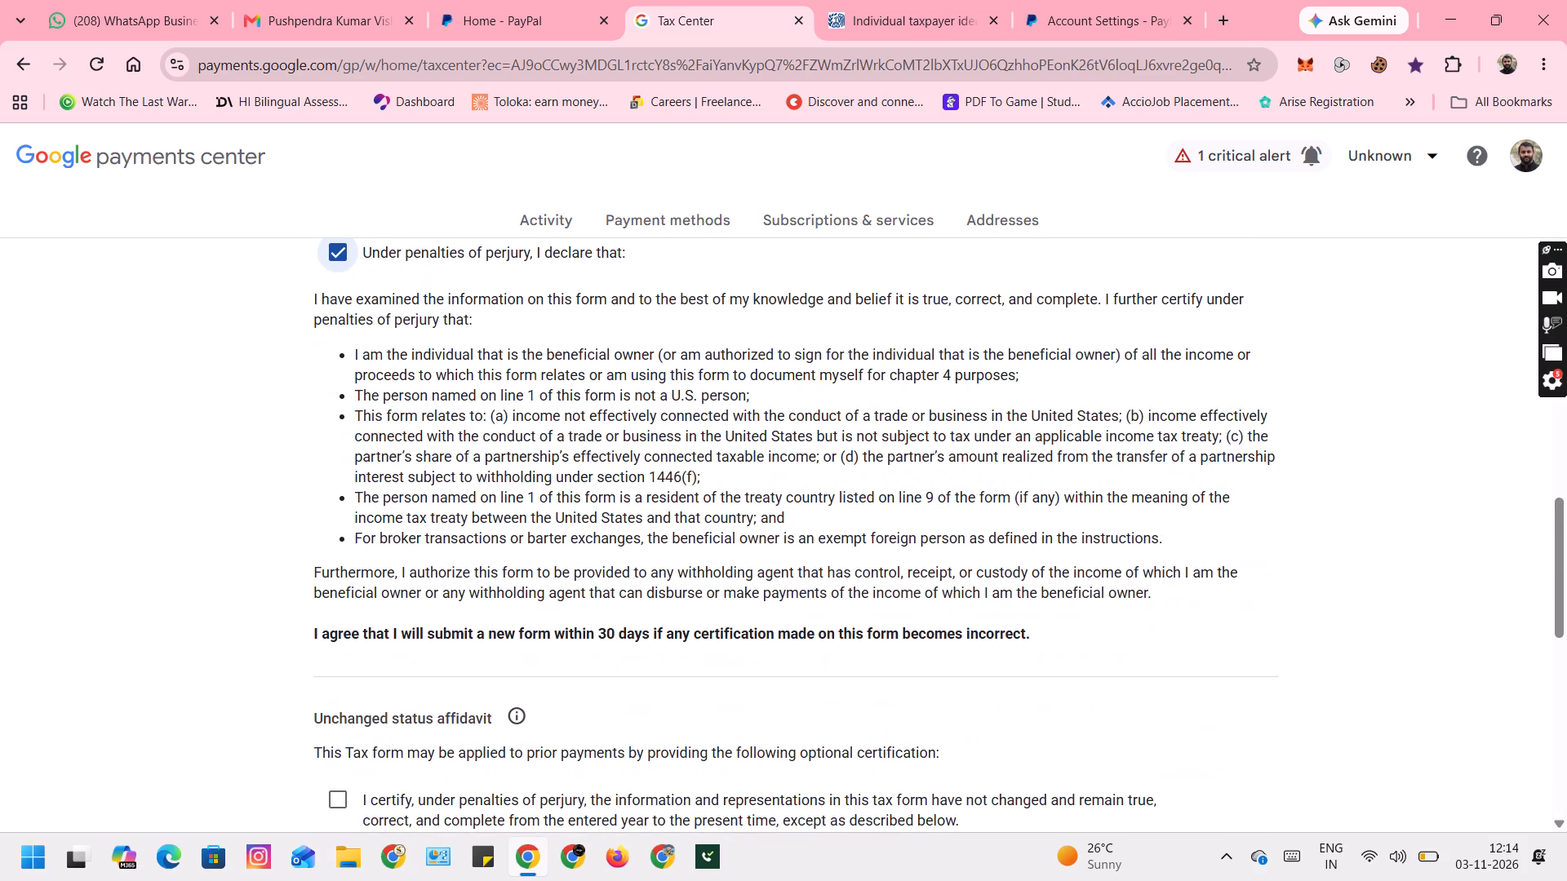
scroll(535, 565, down, 3)
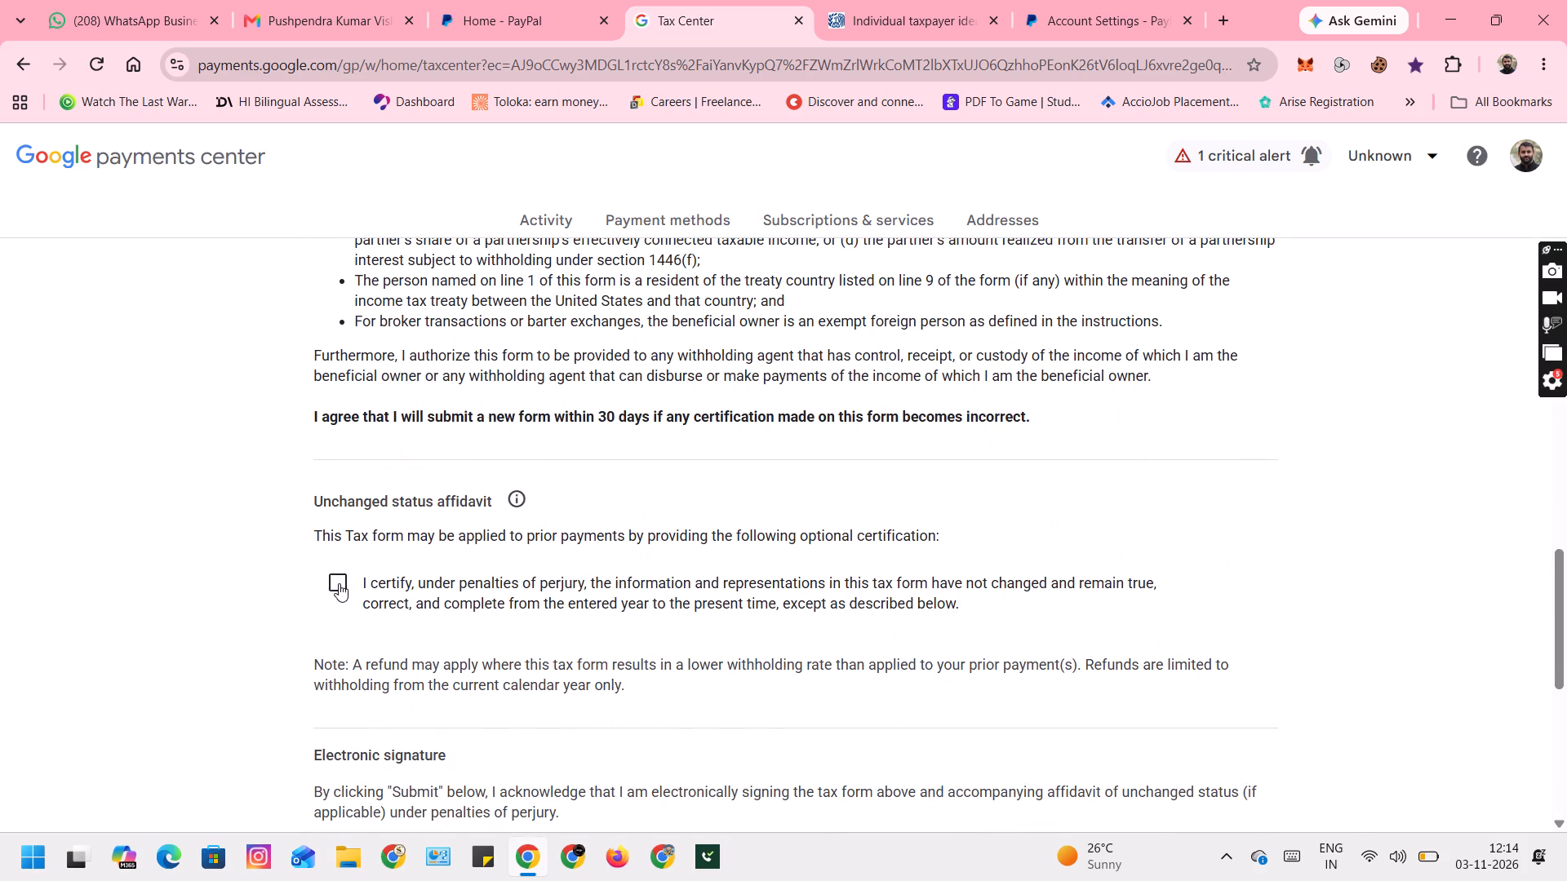
click(339, 583)
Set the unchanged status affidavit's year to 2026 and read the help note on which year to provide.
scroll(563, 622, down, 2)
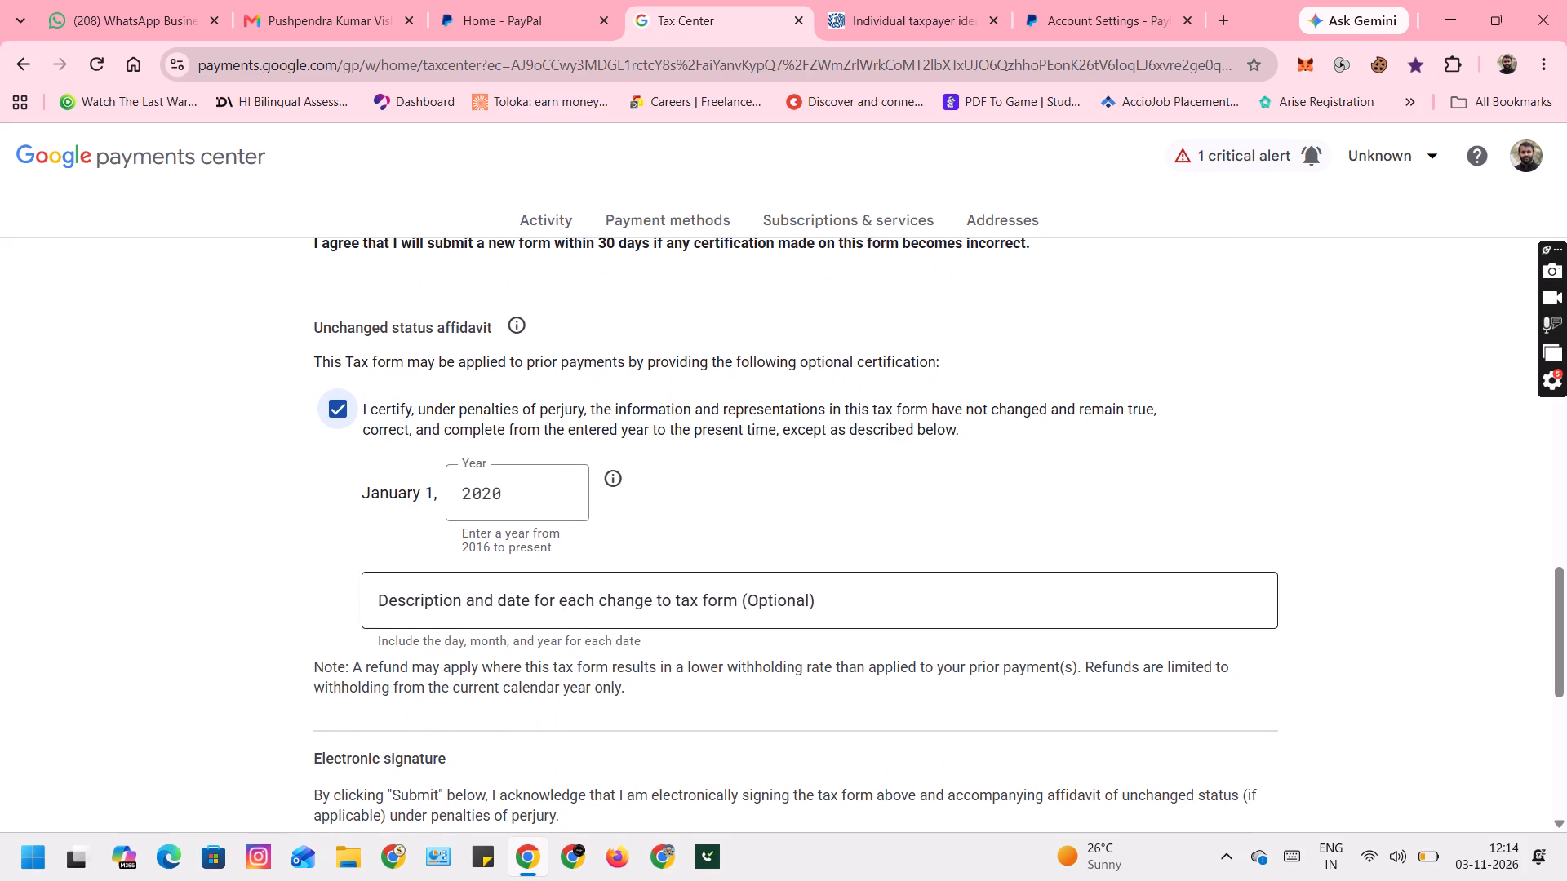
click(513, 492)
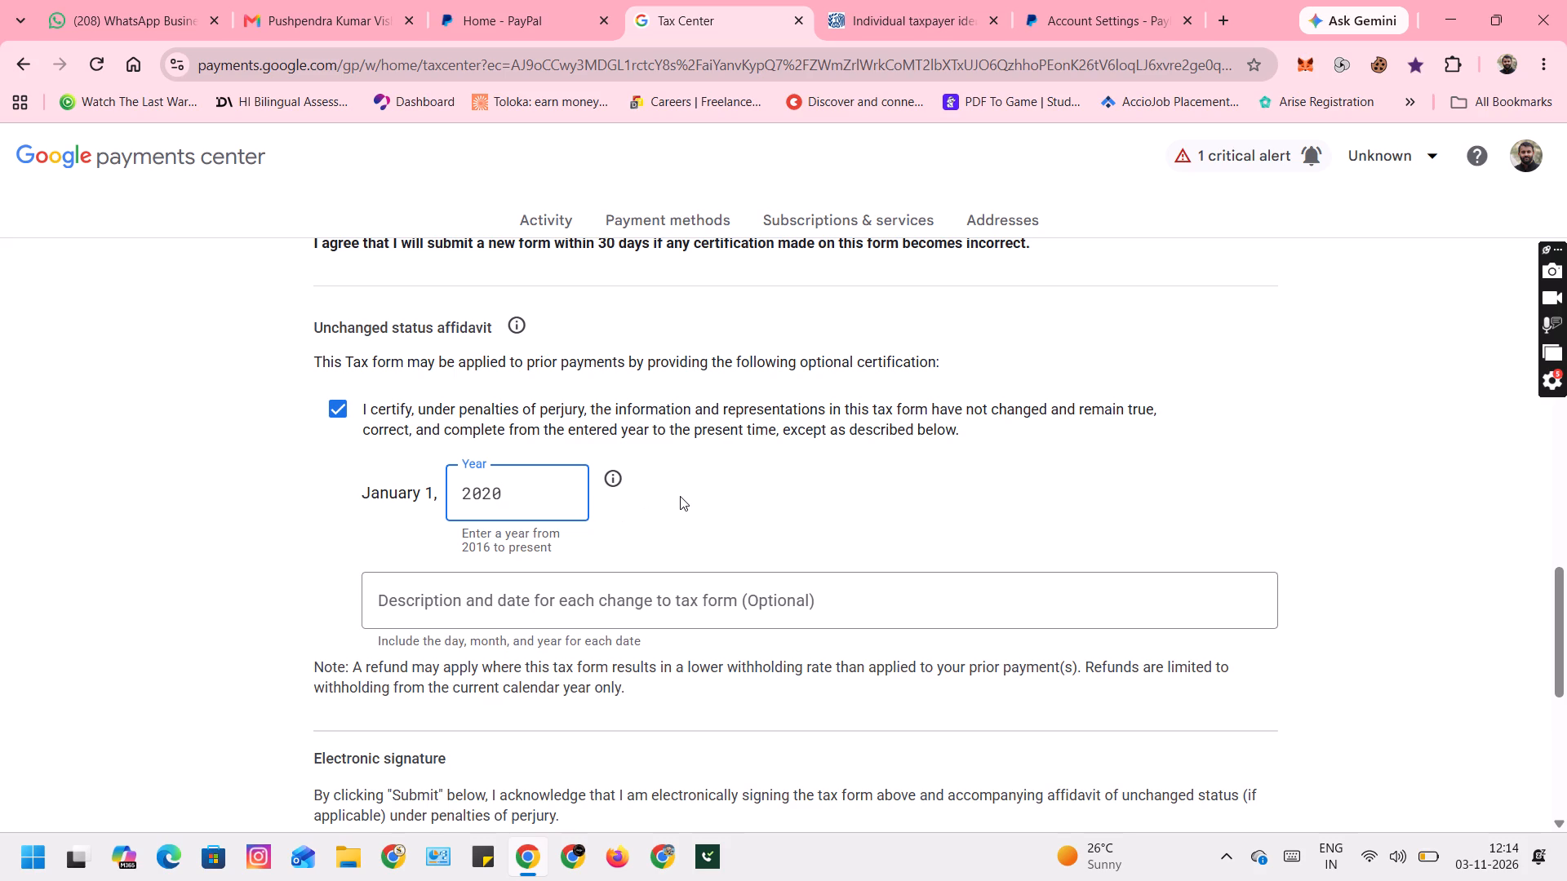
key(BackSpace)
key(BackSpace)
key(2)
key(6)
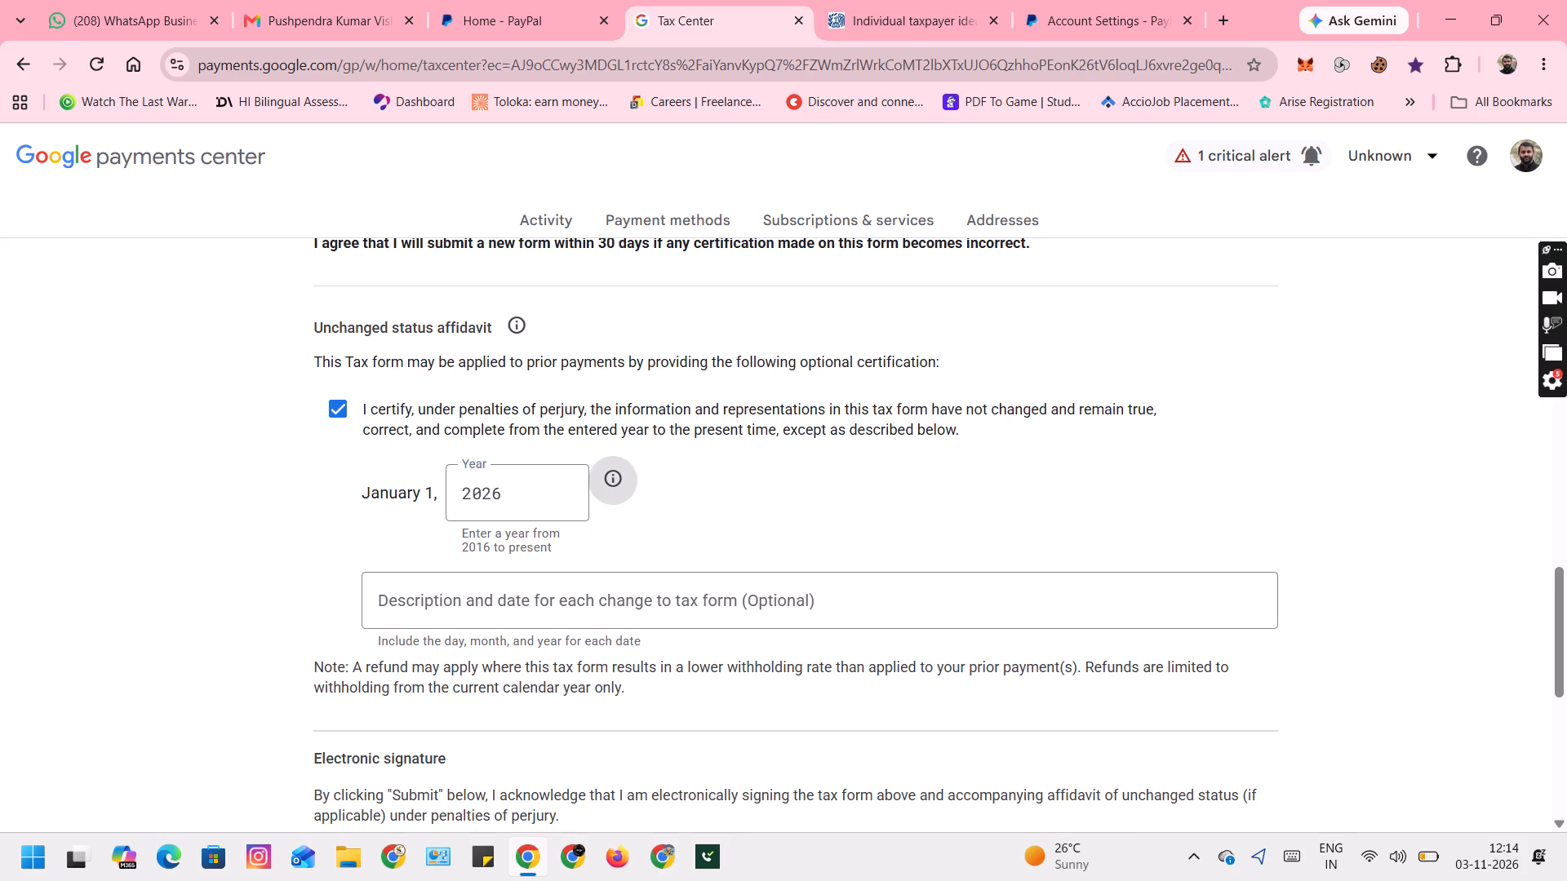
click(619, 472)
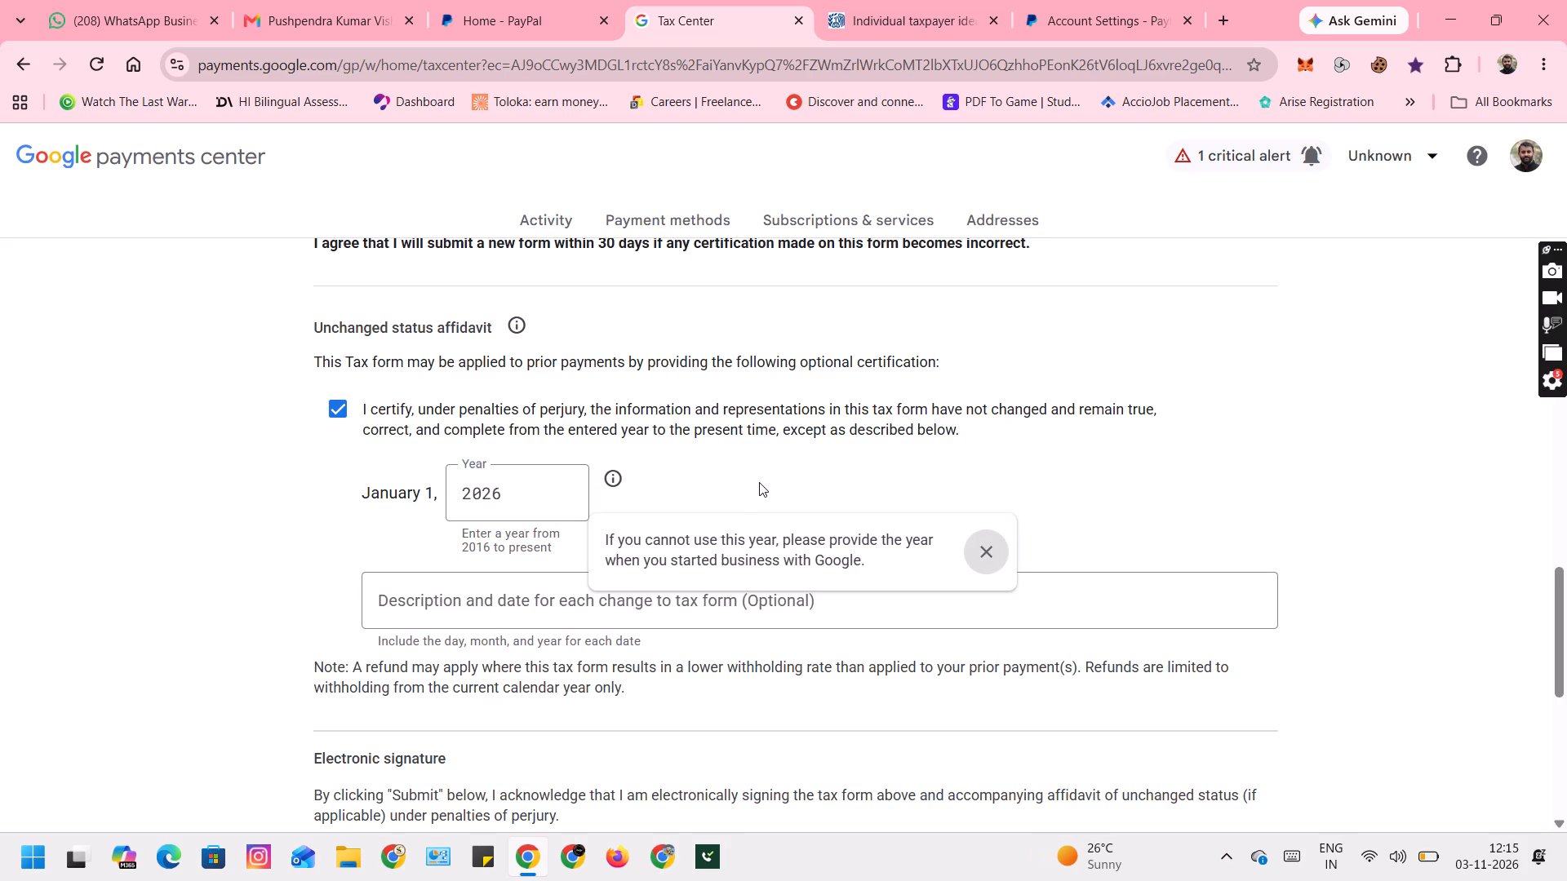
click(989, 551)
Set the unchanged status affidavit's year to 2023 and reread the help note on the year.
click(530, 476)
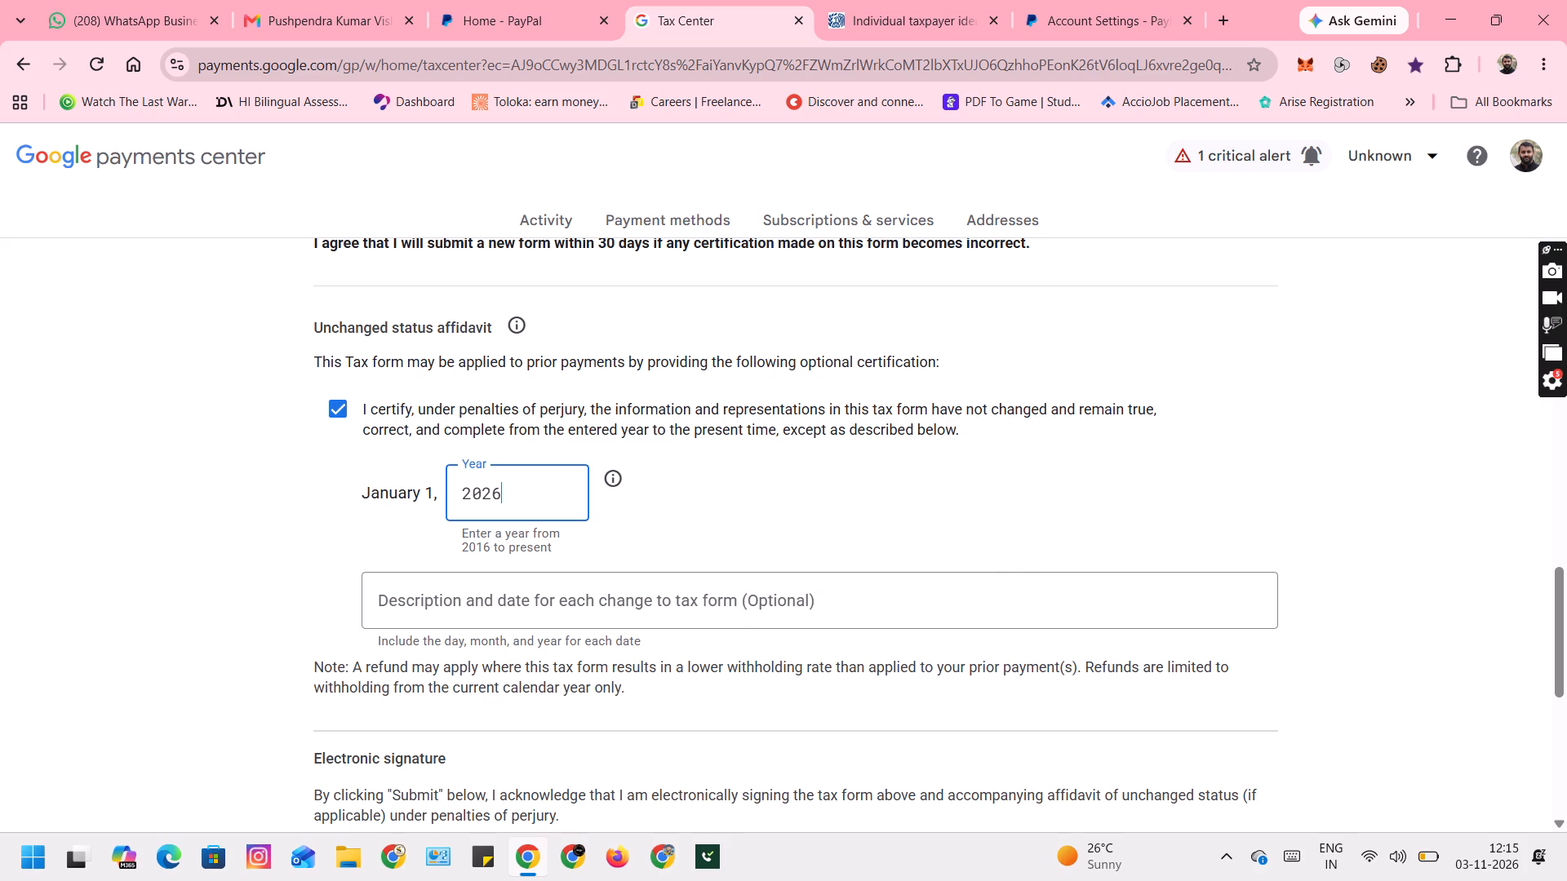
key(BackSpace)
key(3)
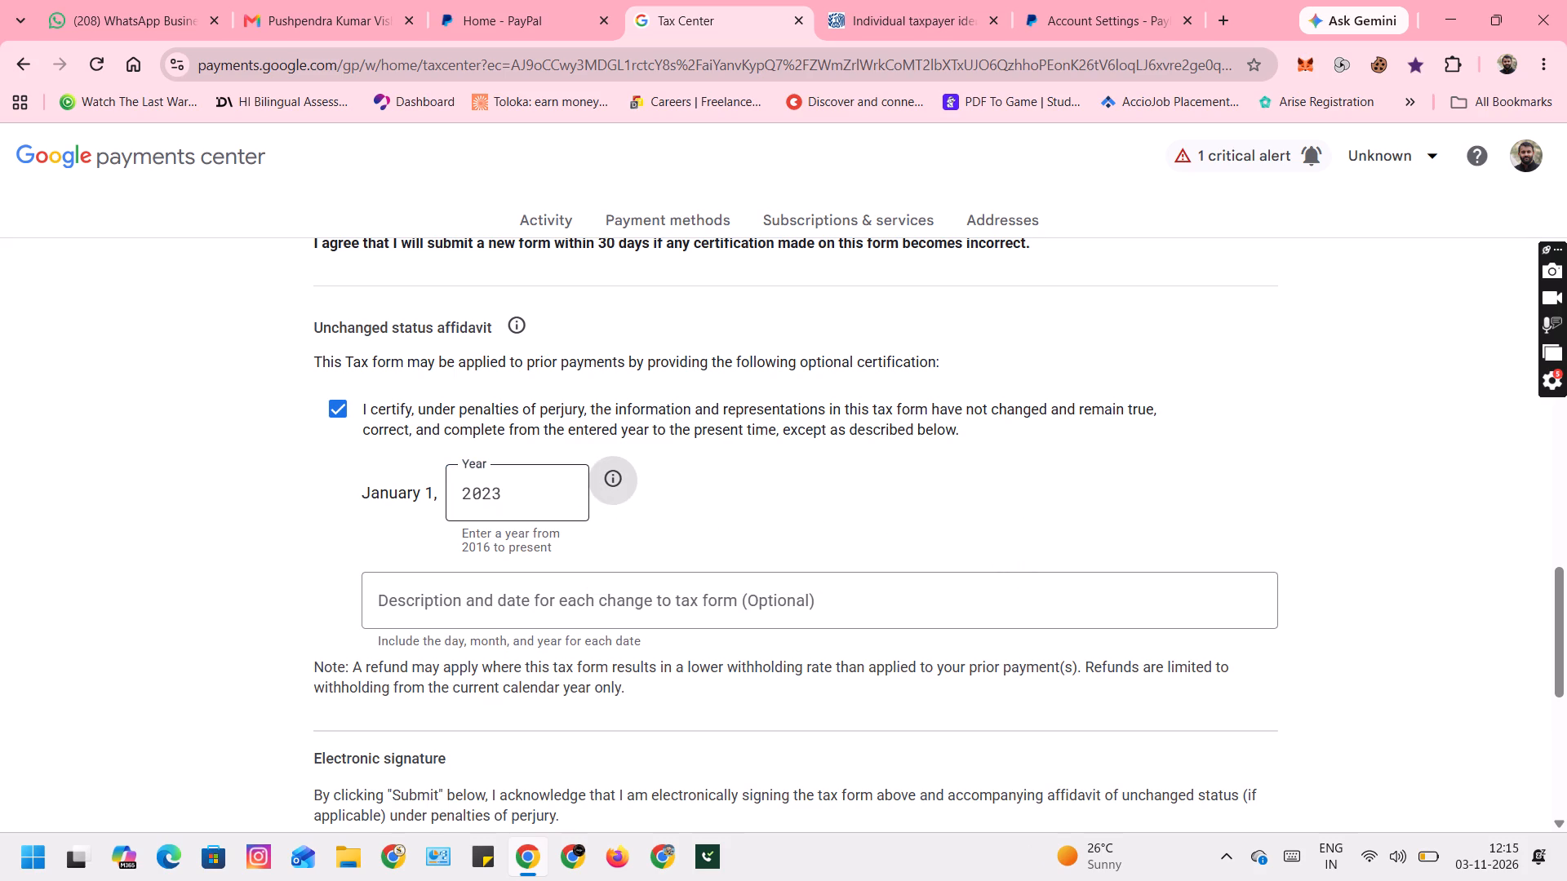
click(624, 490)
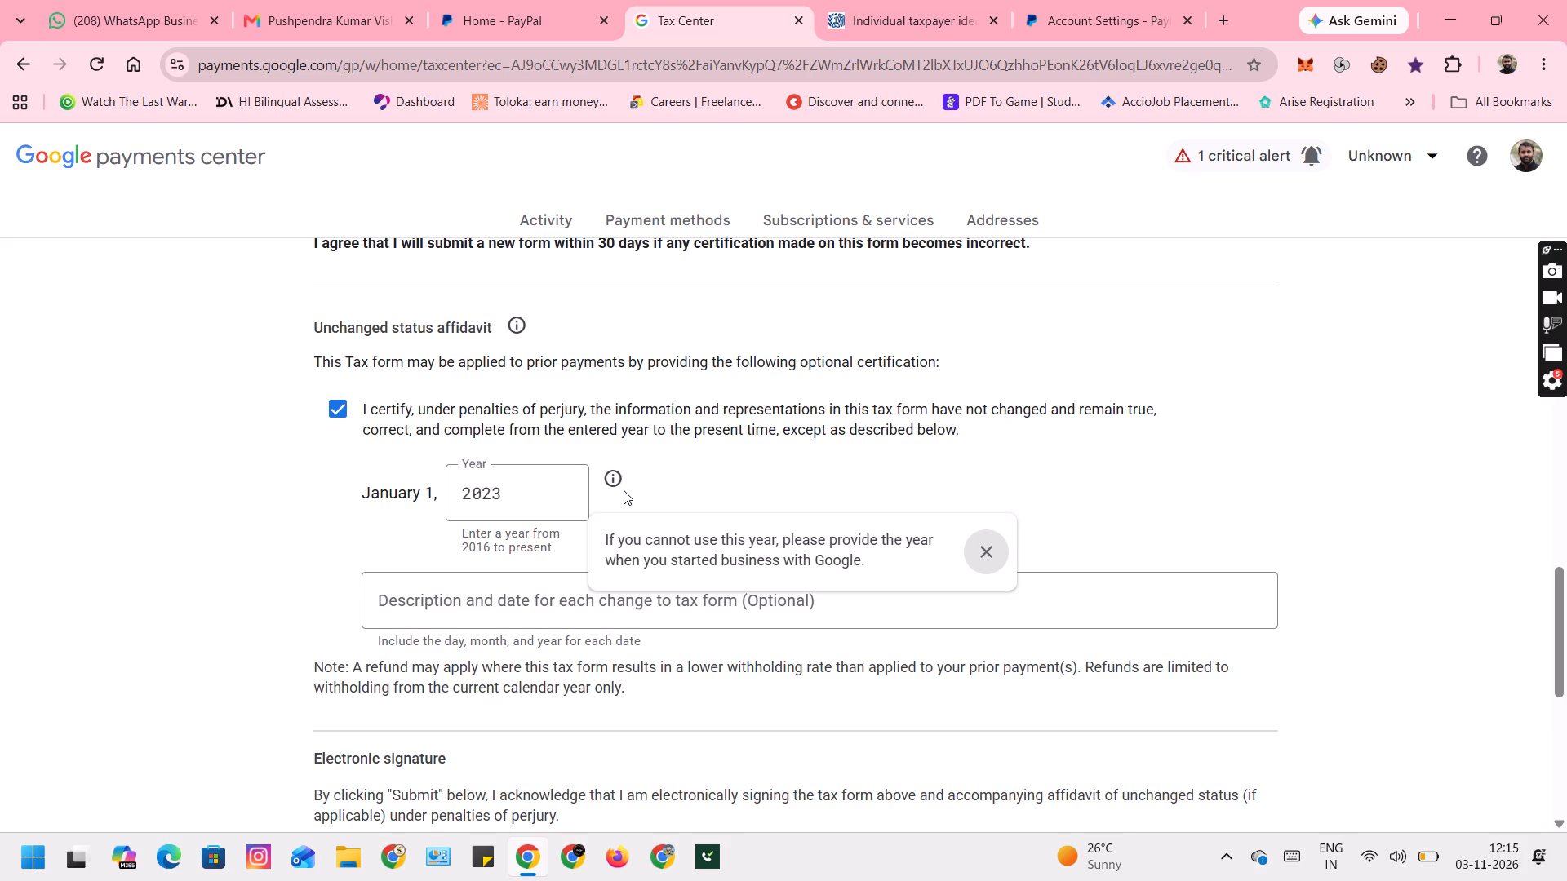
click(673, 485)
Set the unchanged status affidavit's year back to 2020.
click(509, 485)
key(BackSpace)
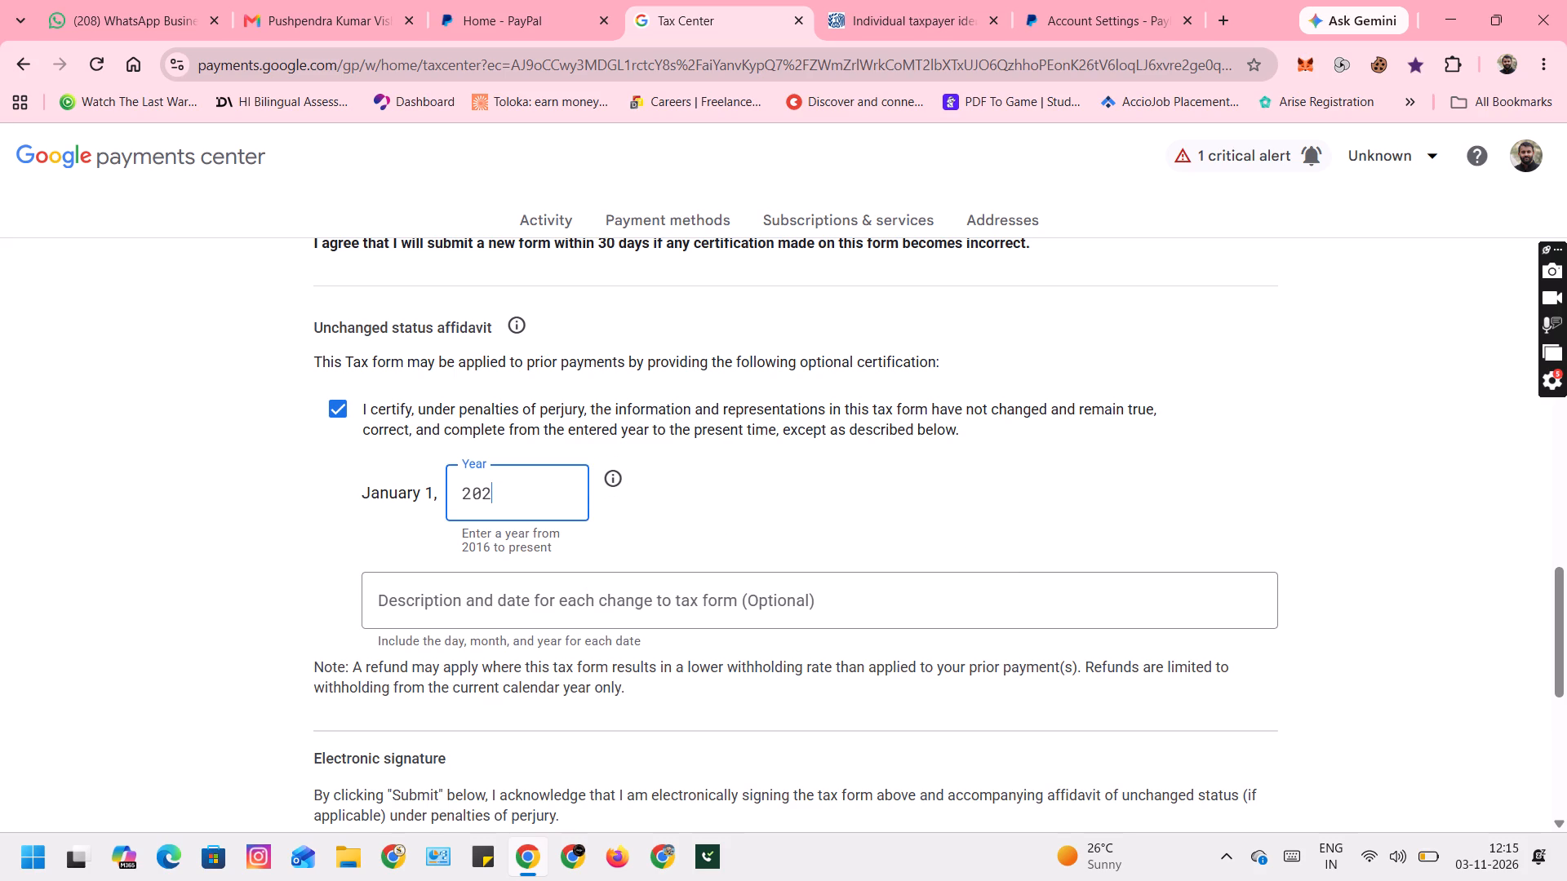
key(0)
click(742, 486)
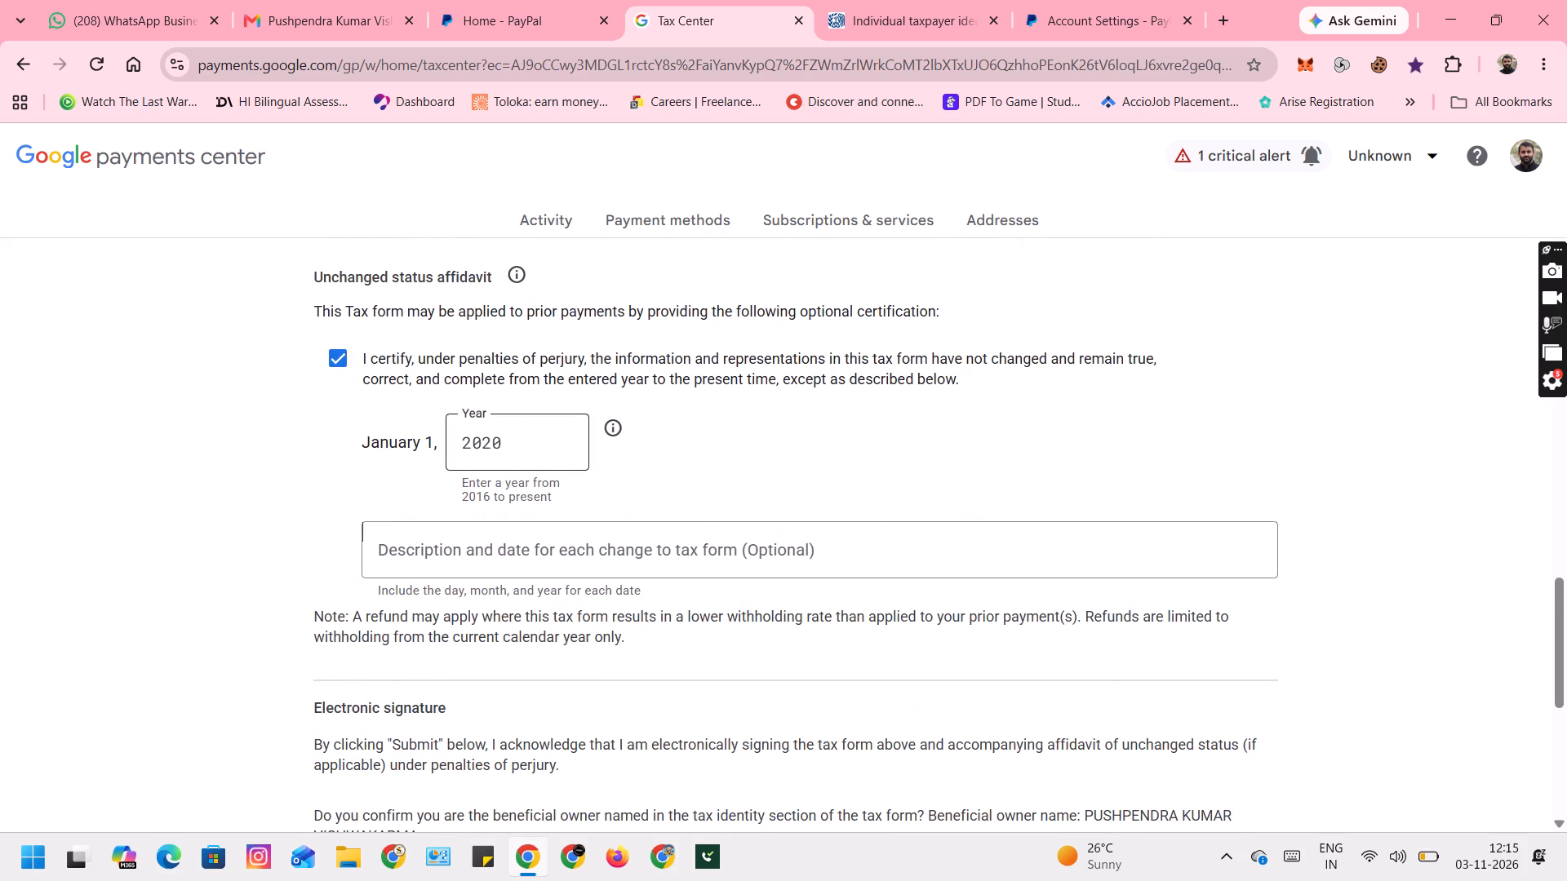
Set the unchanged status affidavit's year to 2023.
click(523, 443)
key(BackSpace)
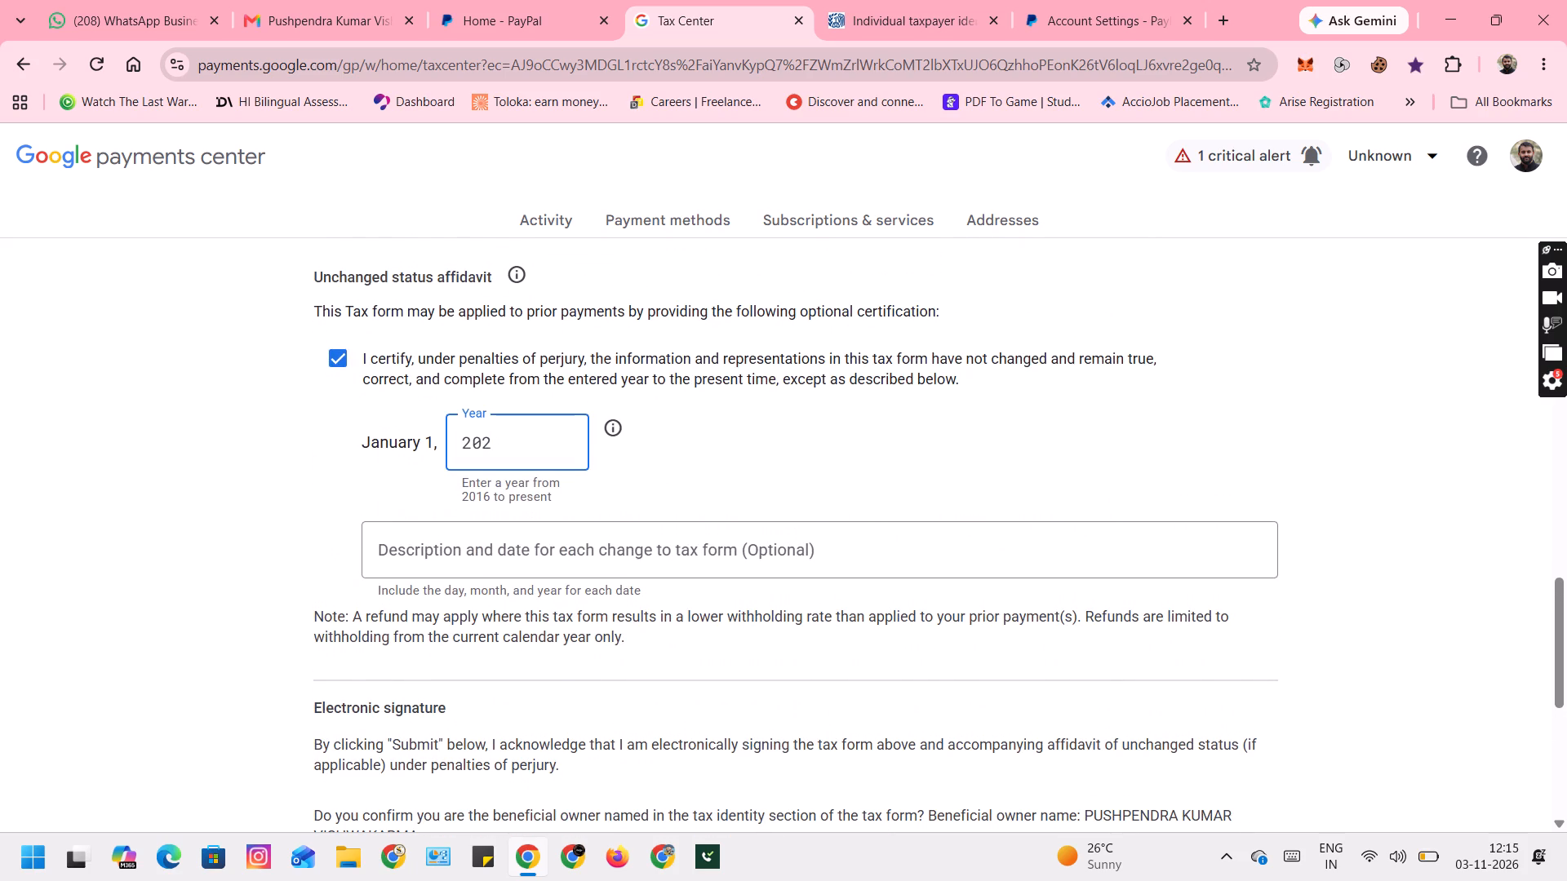
key(3)
click(751, 462)
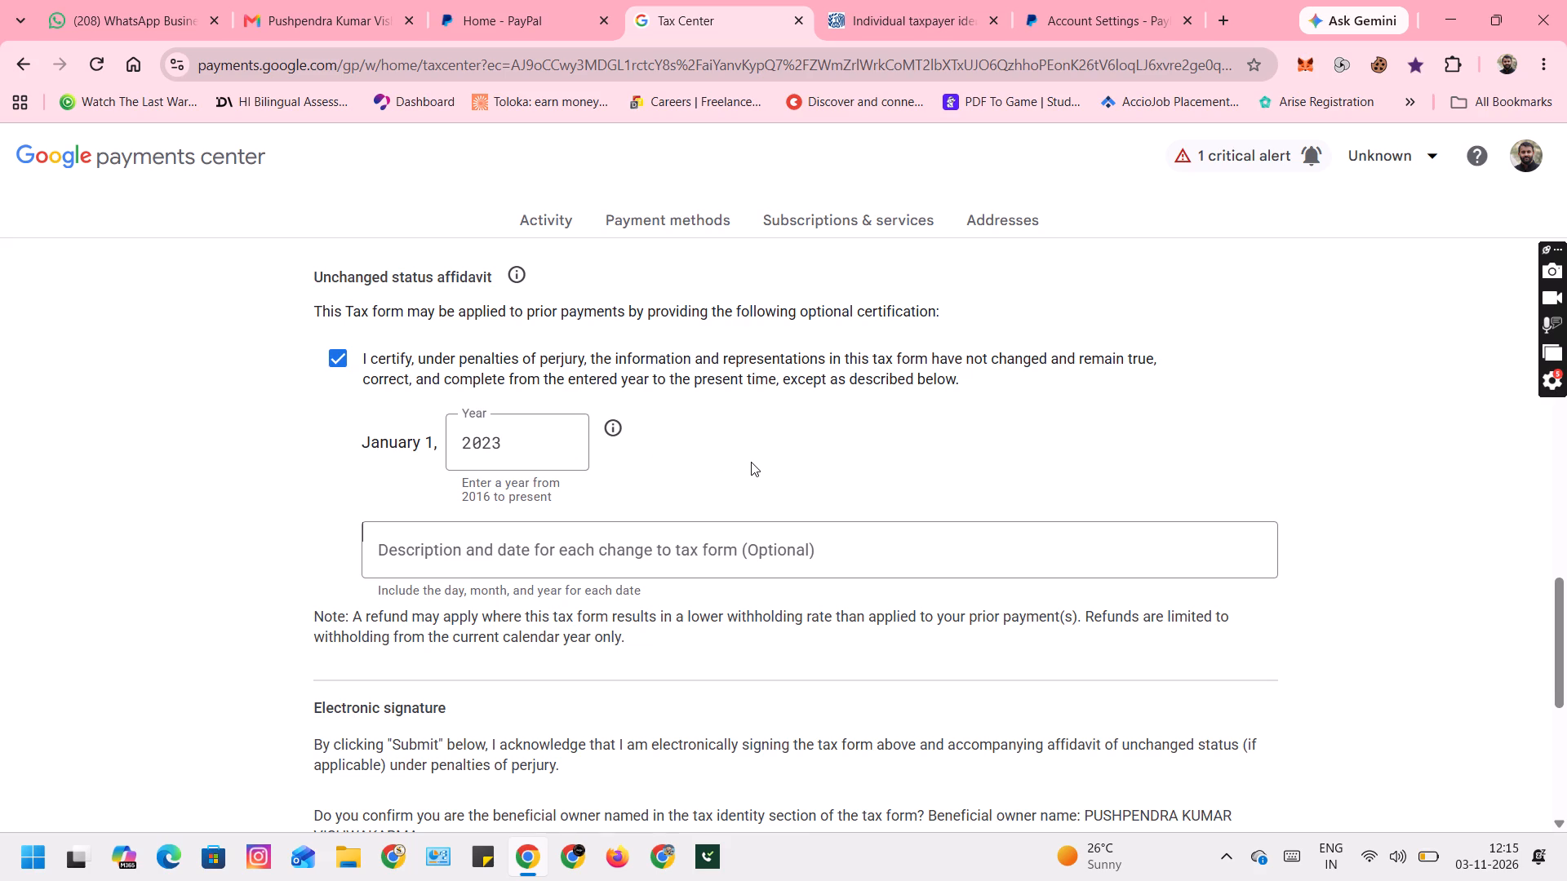
Proceed to the beneficial owner confirmation in the Electronic signature section.
scroll(751, 462, down, 1)
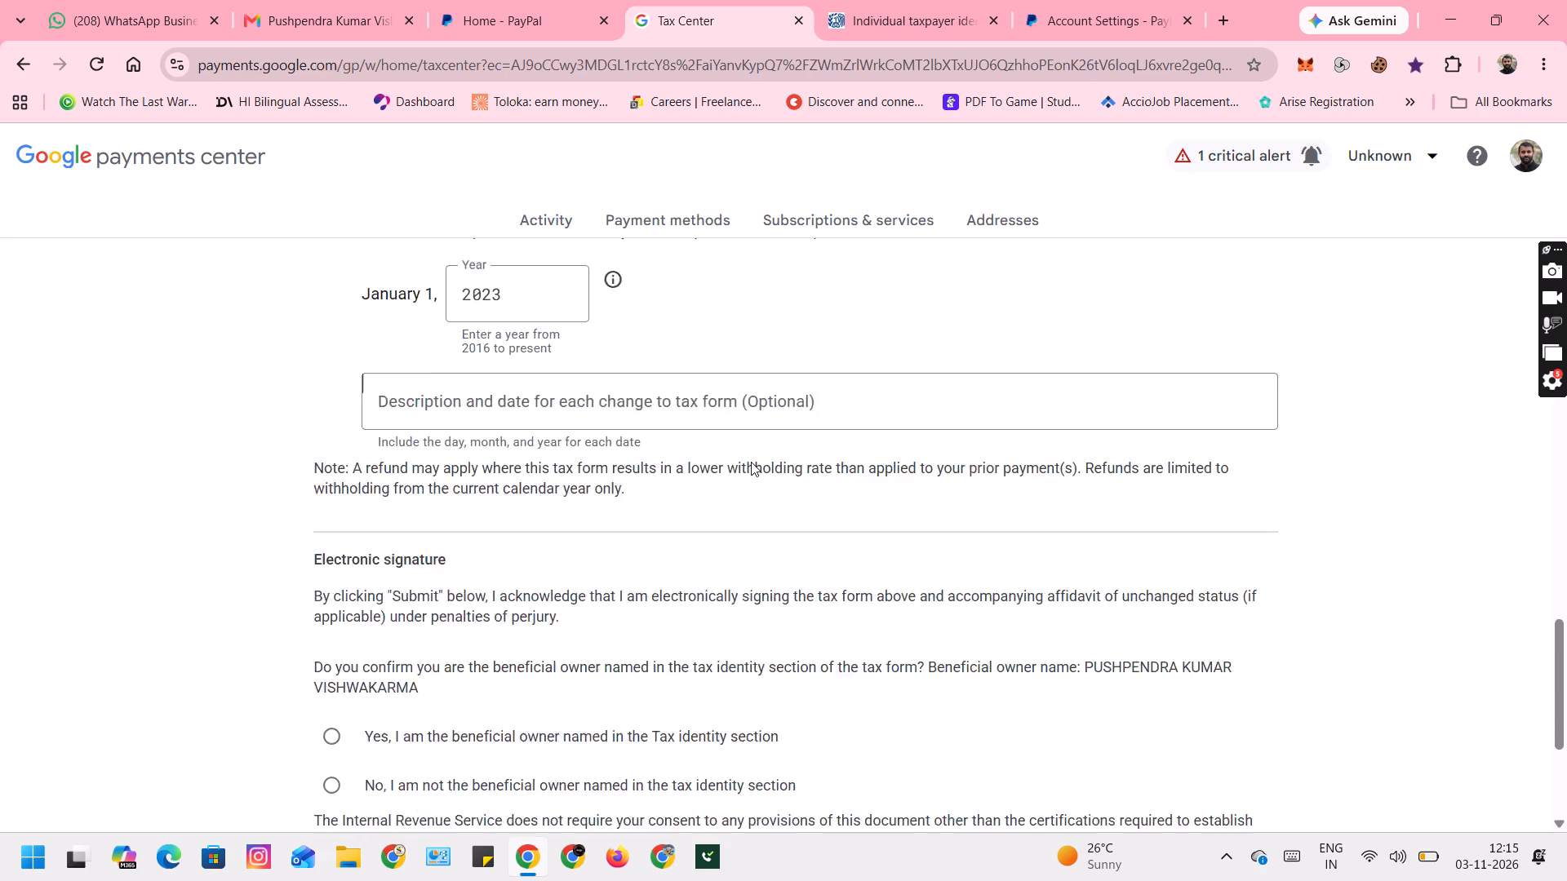
scroll(751, 462, down, 3)
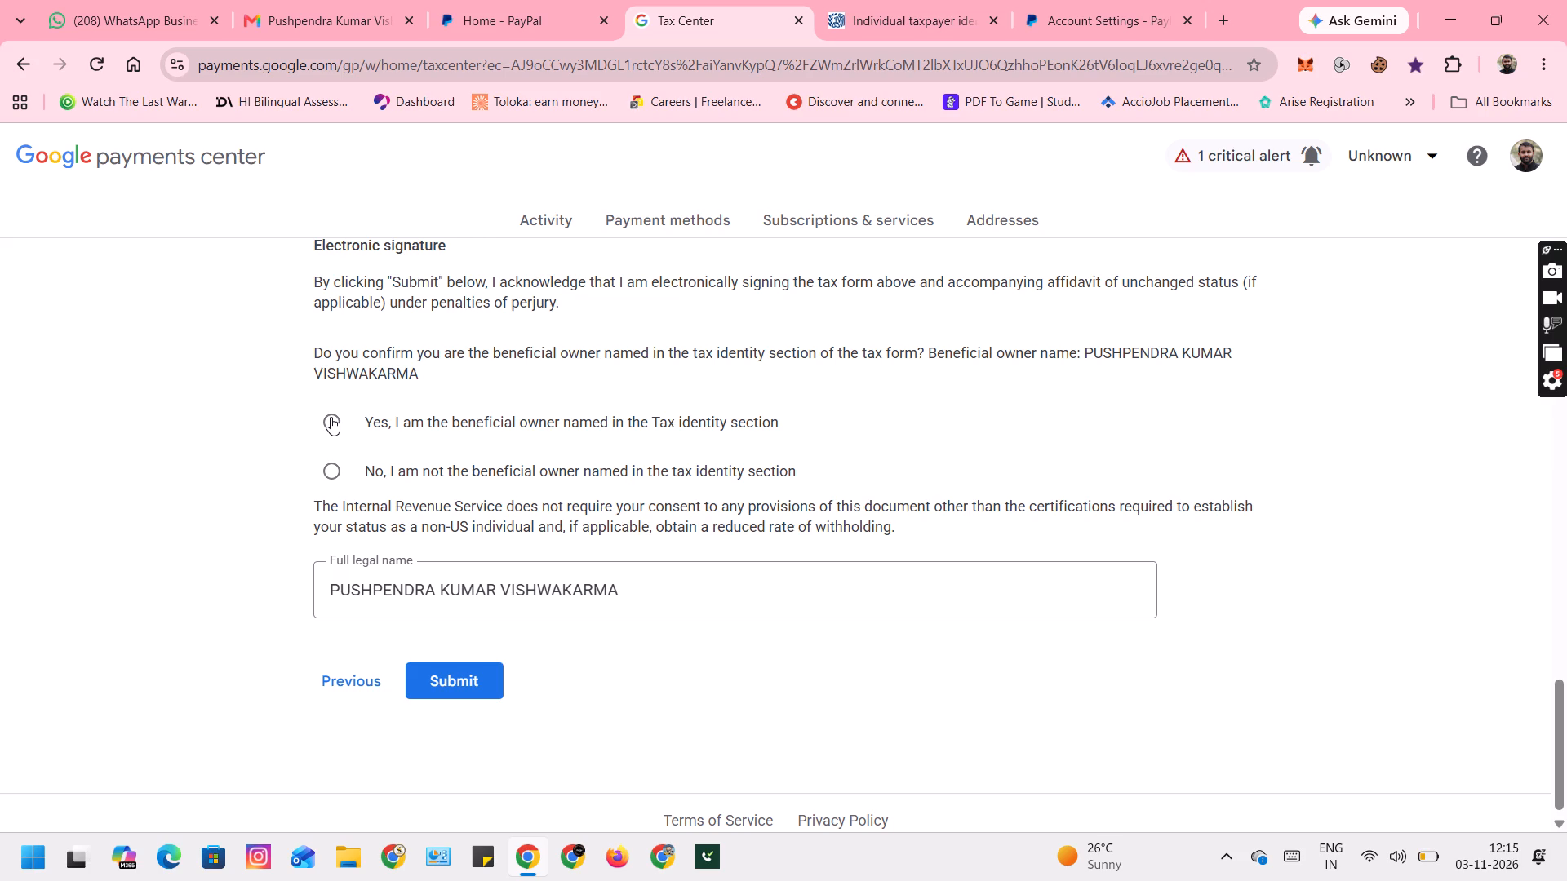
Confirm being the beneficial owner named in the Tax identity section and submit the electronically signed tax form.
click(331, 417)
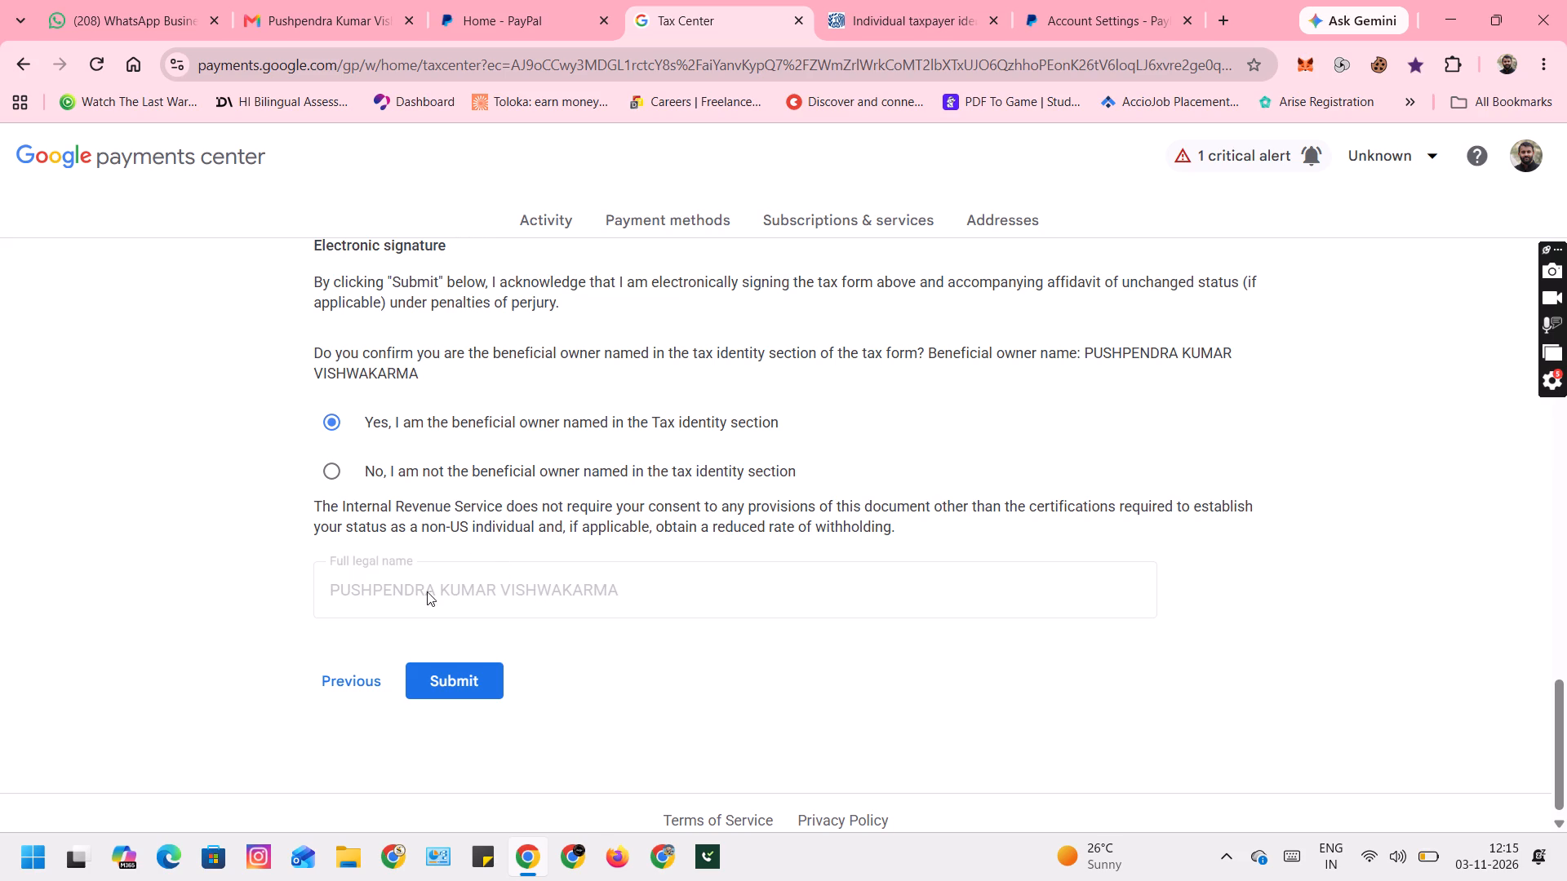
click(466, 687)
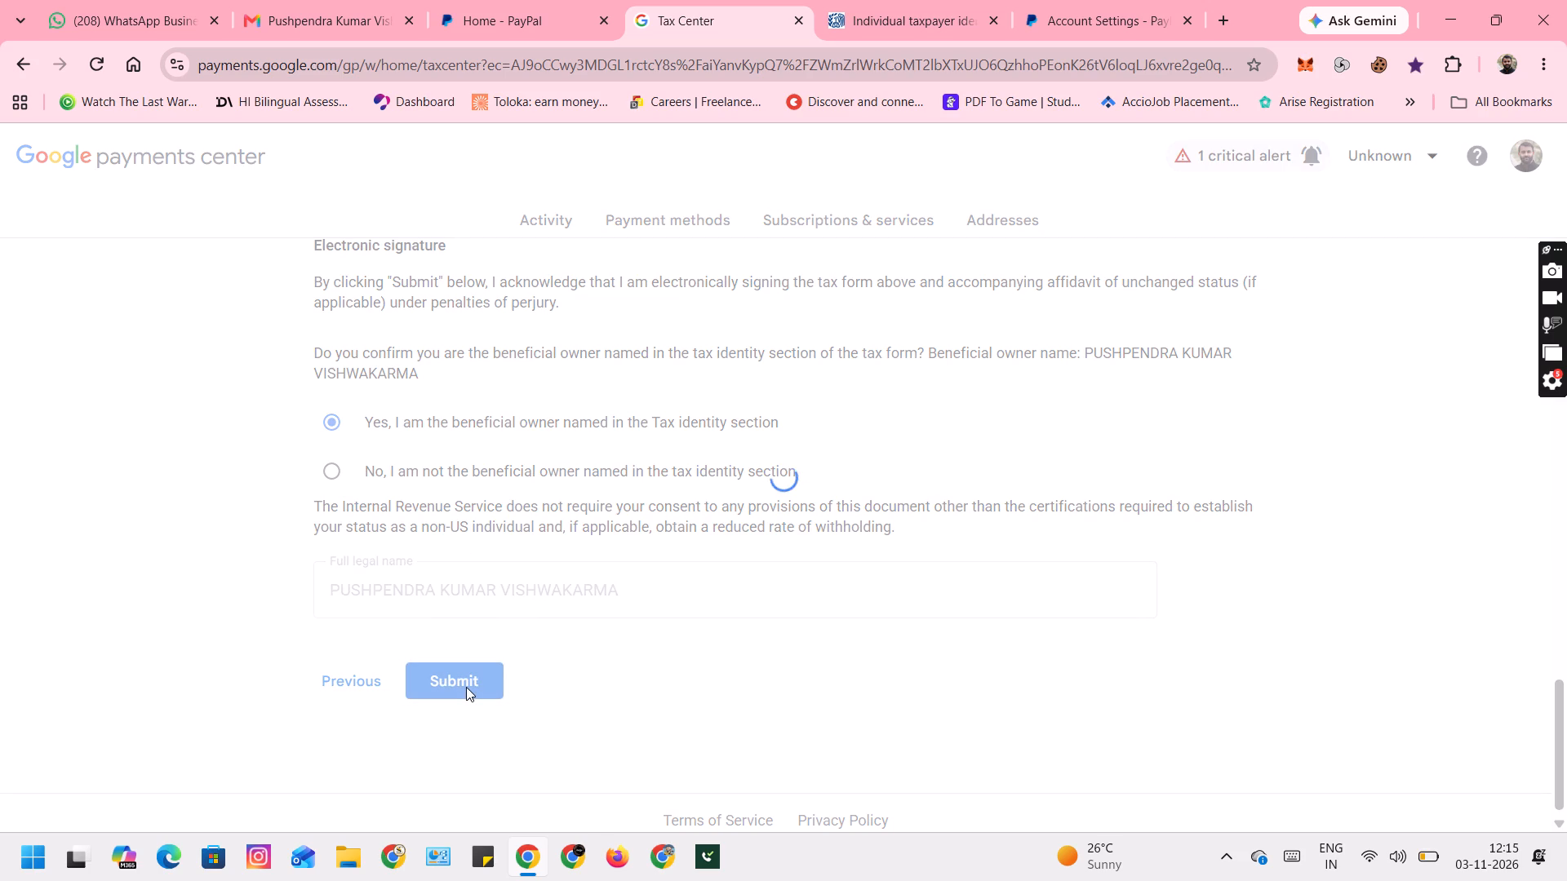